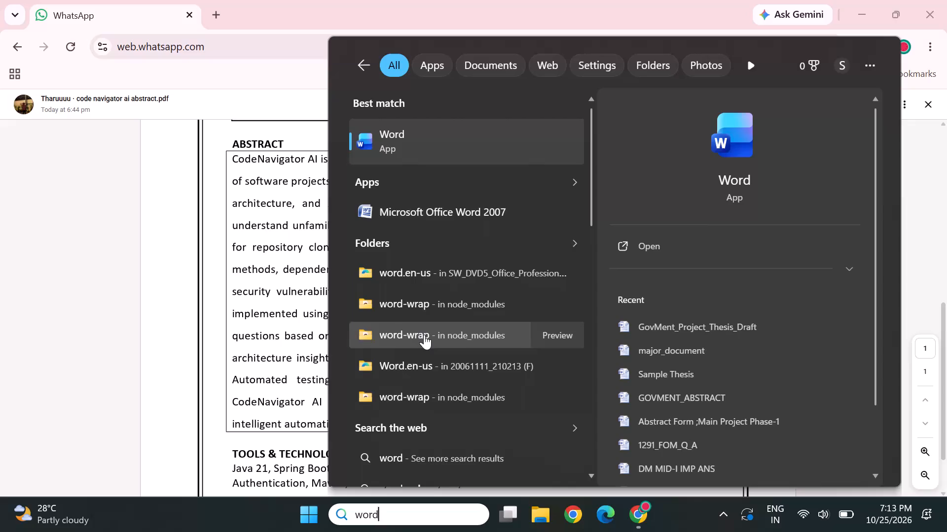
# Launch Word and open the recent document major_document from Downloads.
pyautogui.doubleClick(430, 138)
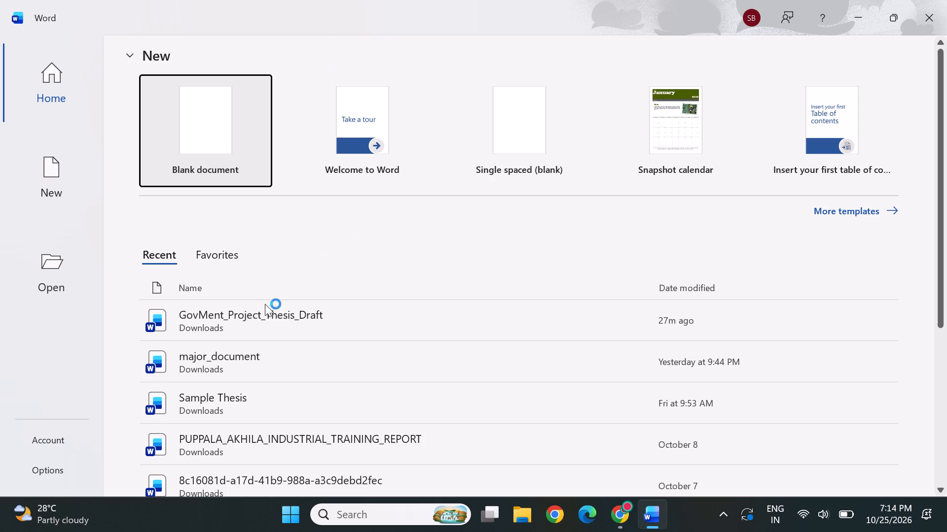
pyautogui.doubleClick(255, 357)
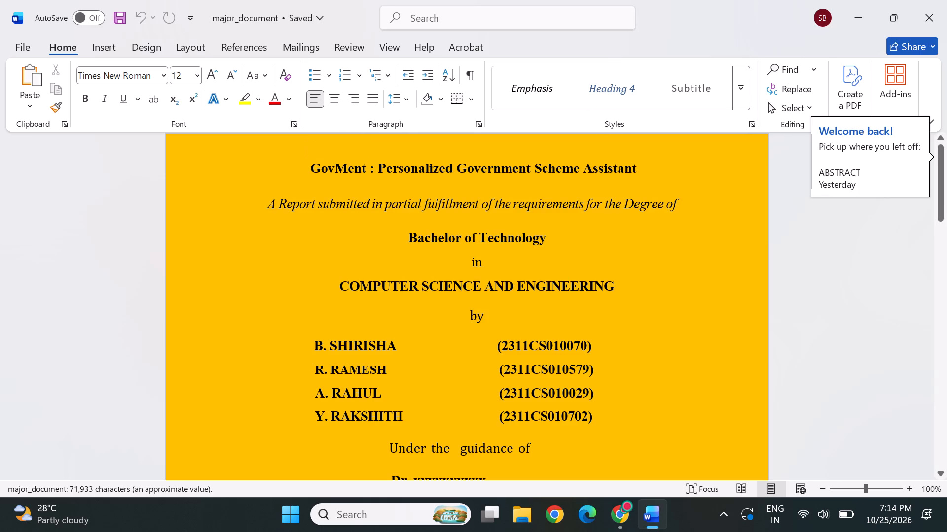
# Open the Sample Thesis document from the recently used files.
pyautogui.scroll(1, 583, 212)
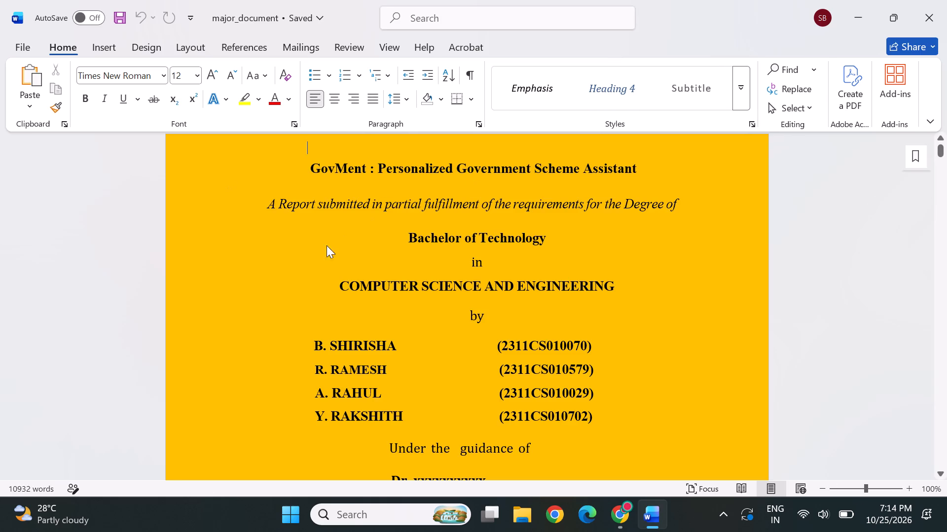
pyautogui.scroll(-1, 494, 341)
pyautogui.scroll(2, 494, 341)
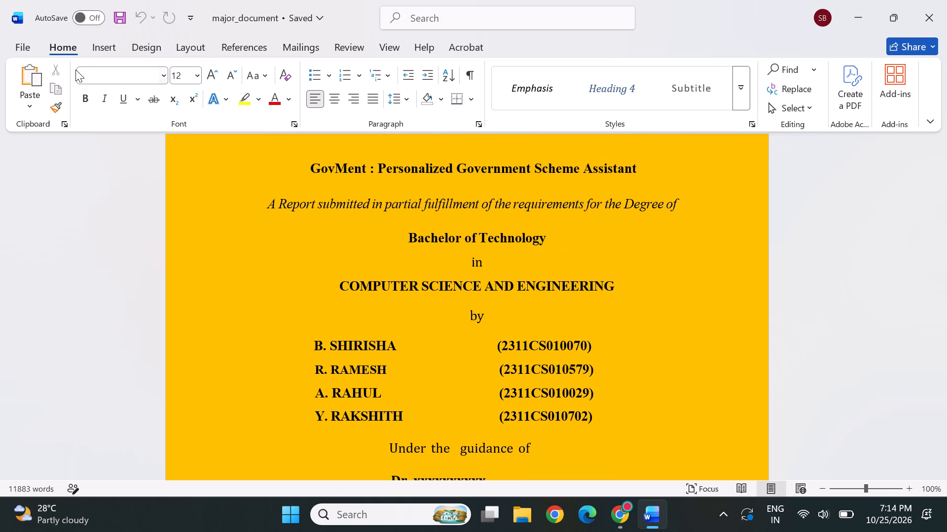
pyautogui.click(12, 44)
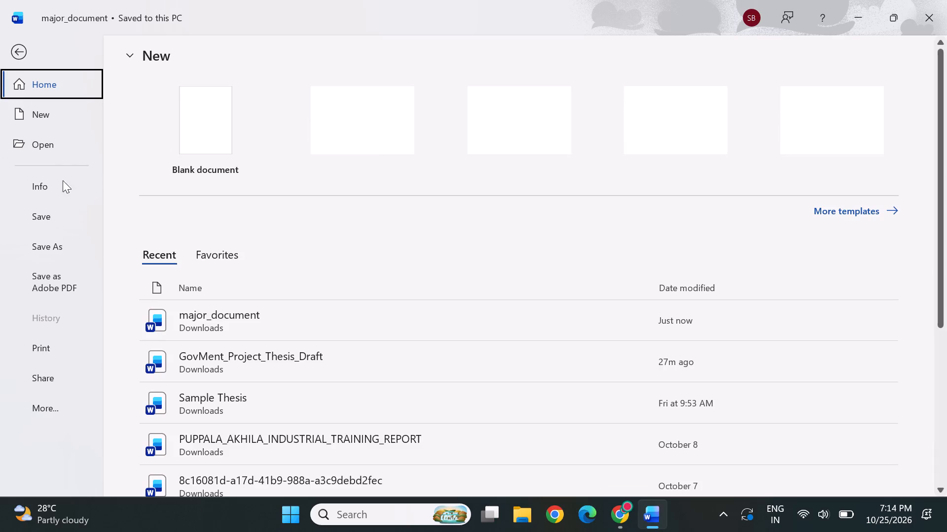
pyautogui.click(58, 142)
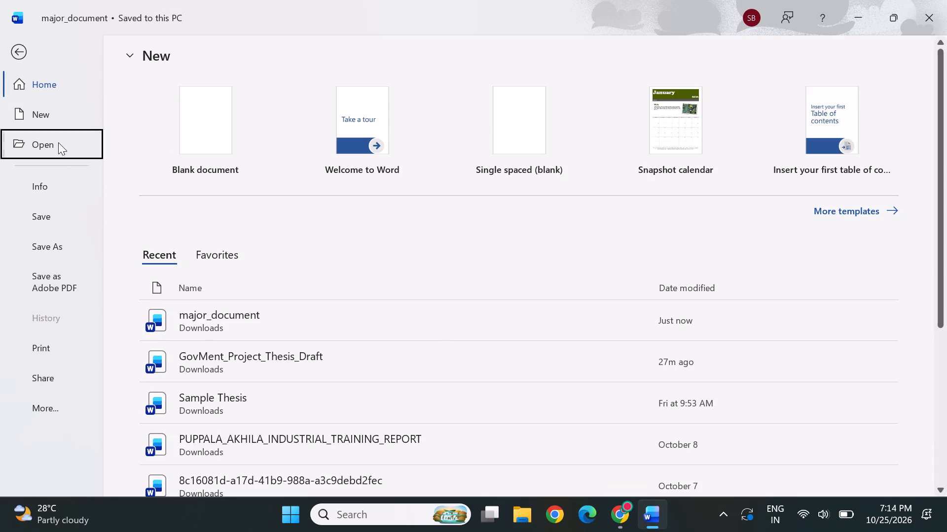
pyautogui.doubleClick(439, 356)
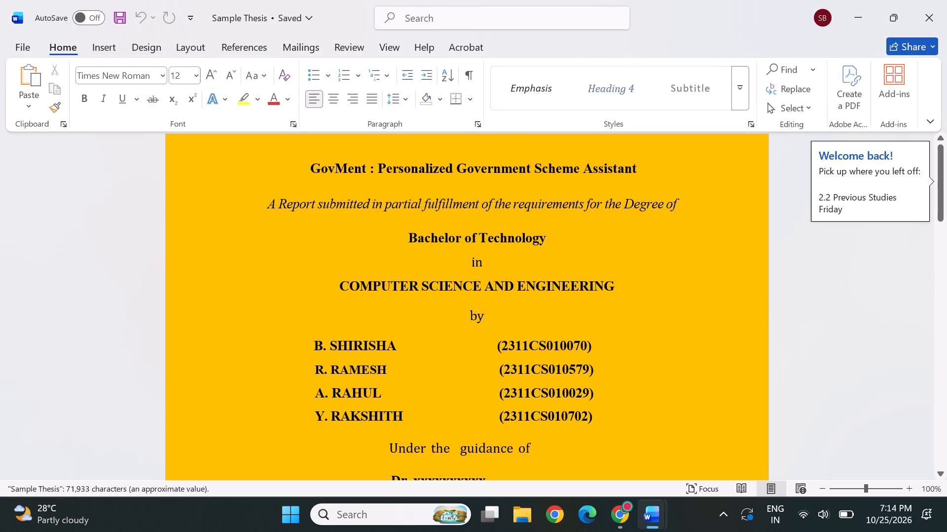
# Look briefly at the Sample Thesis cover pages and return to major_document through the recent files.
pyautogui.scroll(2, 545, 315)
pyautogui.scroll(-3, 496, 307)
pyautogui.scroll(2, 496, 307)
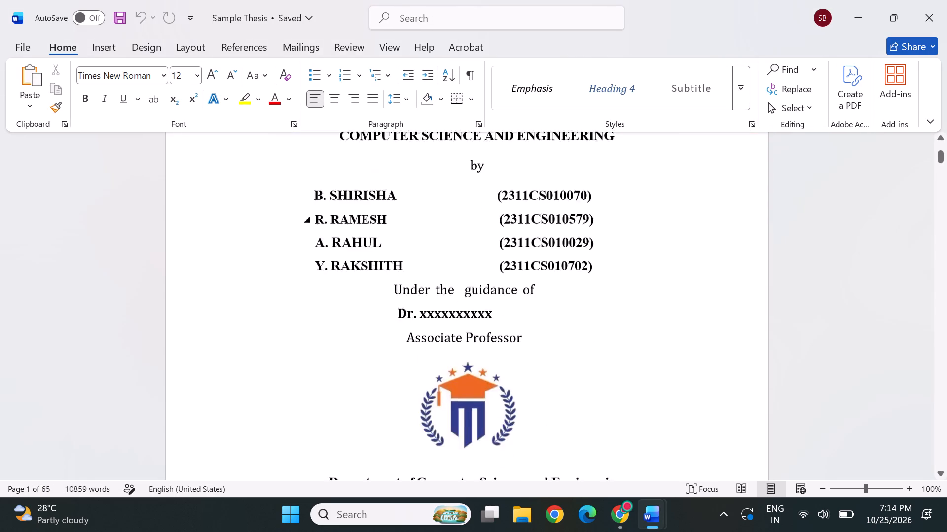
pyautogui.scroll(6, 496, 307)
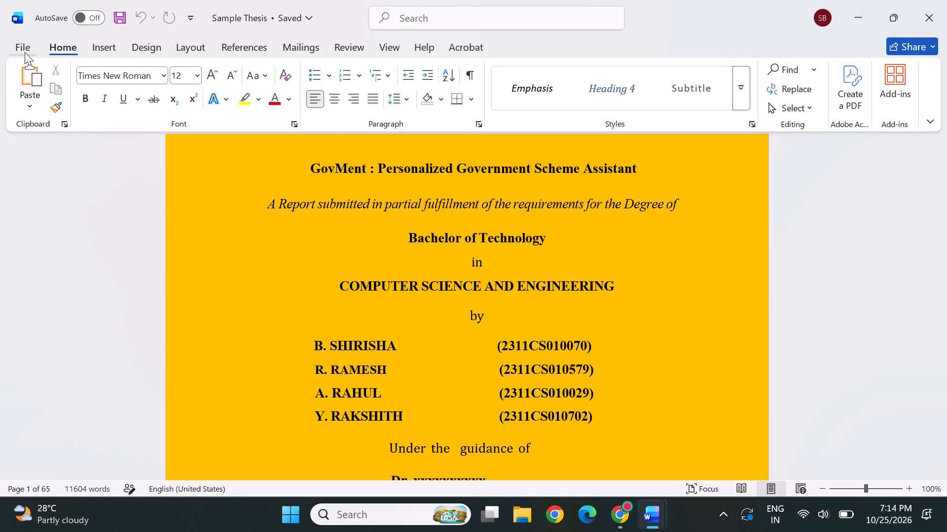
pyautogui.click(25, 52)
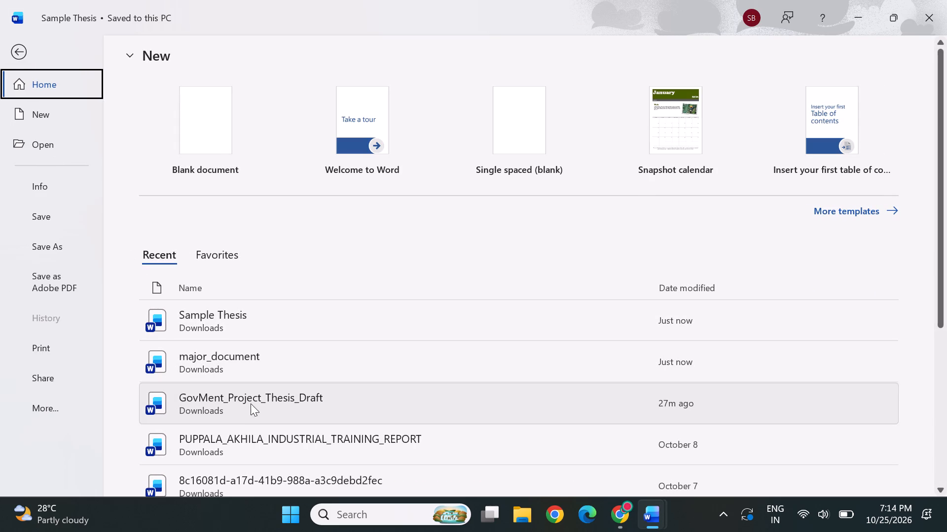
pyautogui.doubleClick(271, 363)
# Examine major_document's front matter, from the abstract back through the certificate page to the cover page title.
pyautogui.scroll(-11, 535, 406)
pyautogui.scroll(1, 527, 377)
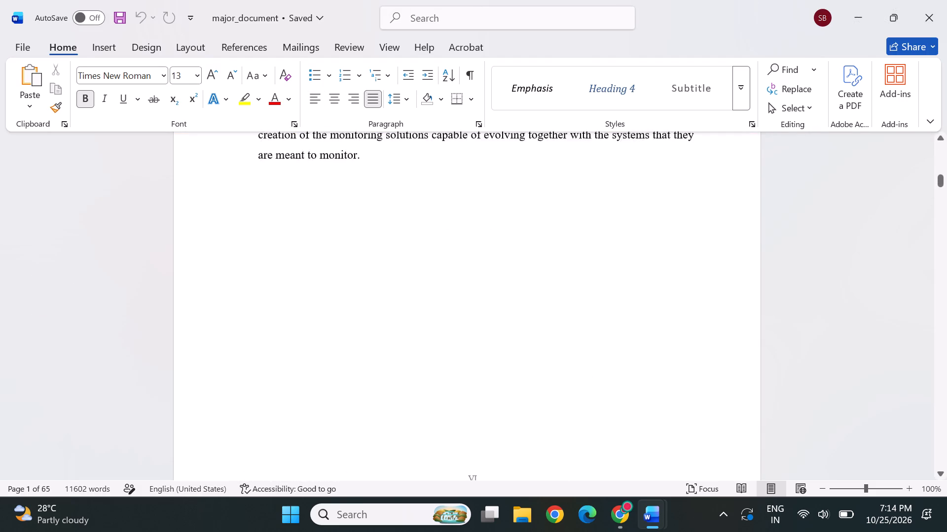
pyautogui.scroll(2, 527, 377)
pyautogui.scroll(-2, 391, 375)
pyautogui.scroll(1, 390, 273)
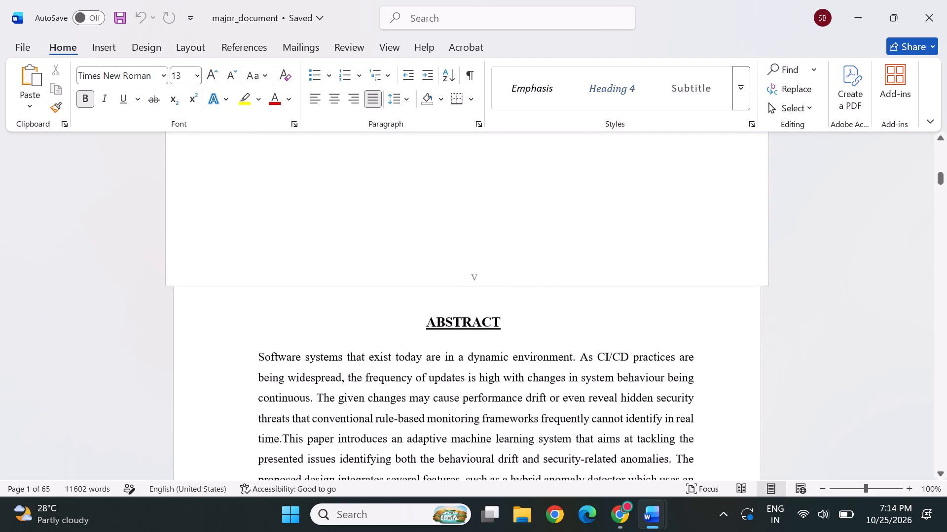
pyautogui.scroll(6, 431, 223)
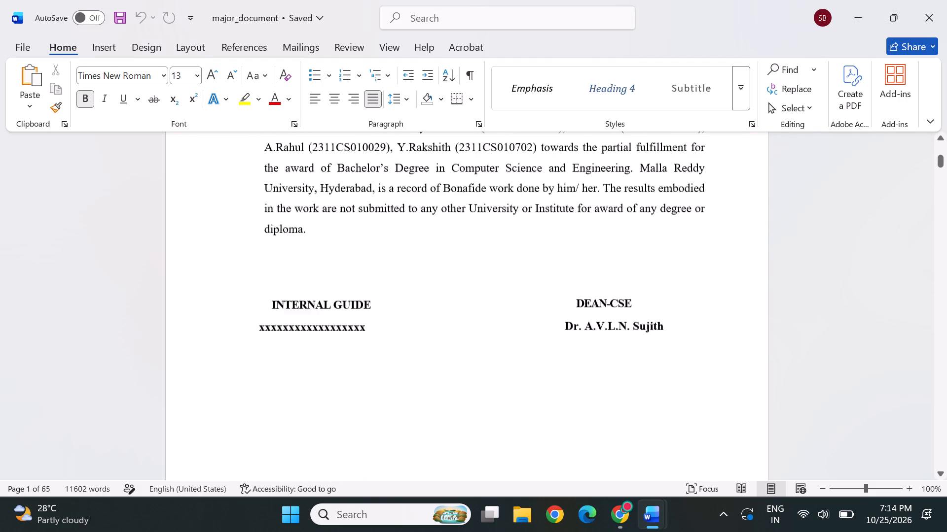
pyautogui.scroll(4, 431, 223)
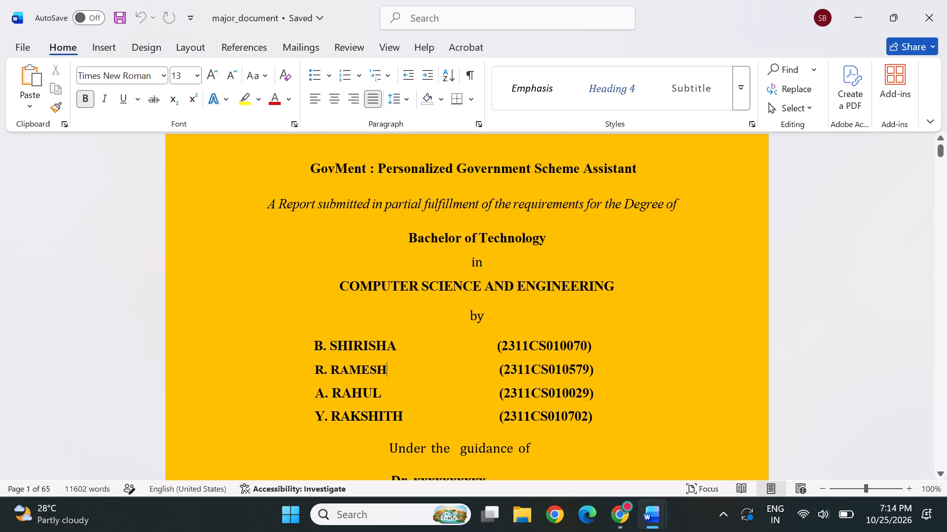
pyautogui.moveTo(311, 168); pyautogui.dragTo(395, 176)
pyautogui.click(159, 255)
# Switch to the Sample Thesis document through the recently used files.
pyautogui.click(27, 51)
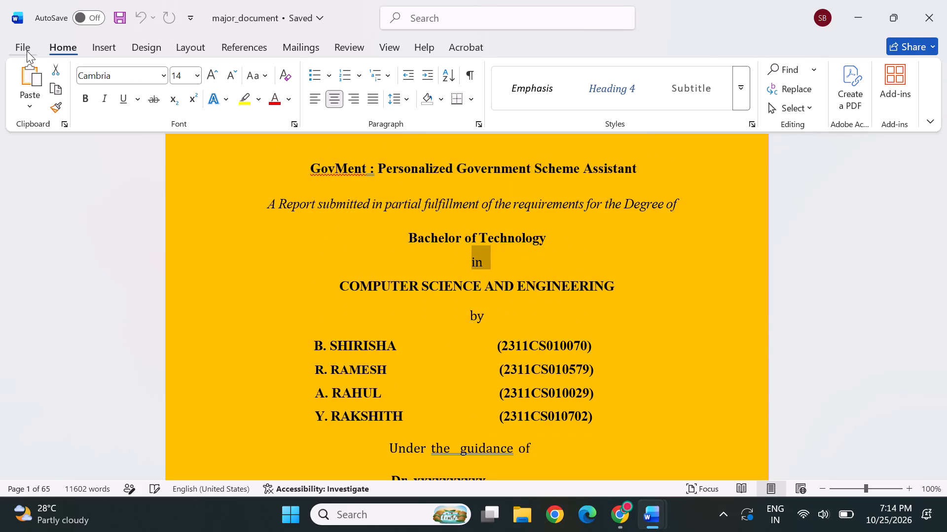
pyautogui.click(60, 146)
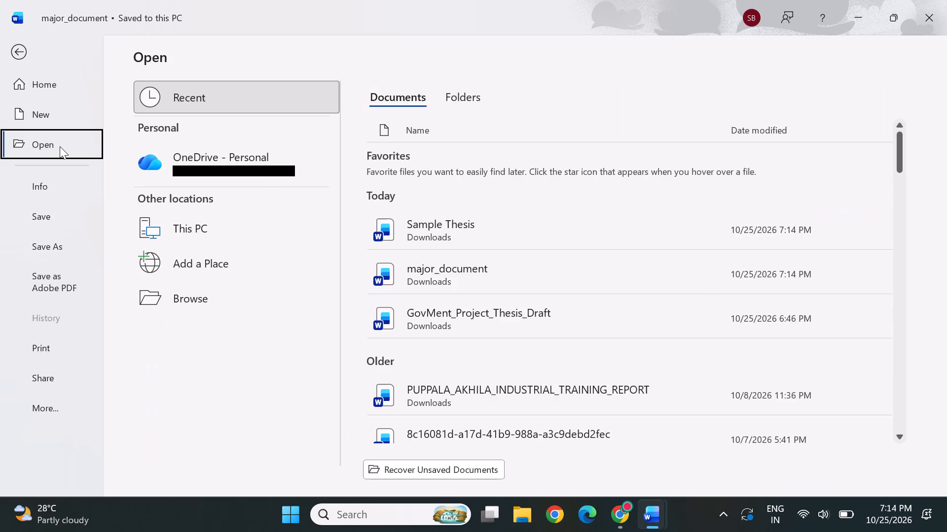
pyautogui.scroll(-1, 455, 378)
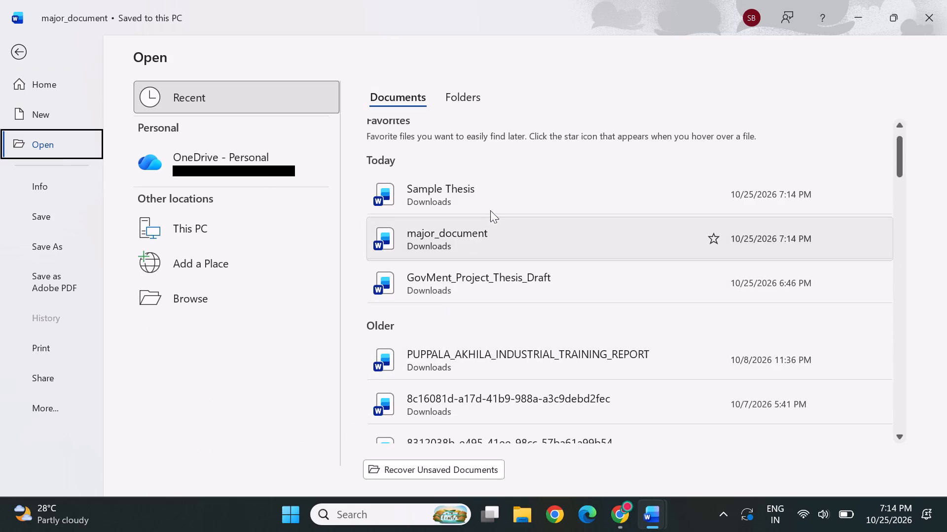
pyautogui.doubleClick(481, 201)
# Look through Sample Thesis from the cover, declaration and acknowledgement to the table of contents and Previous Studies section, returning to the cover.
pyautogui.scroll(-2, 506, 334)
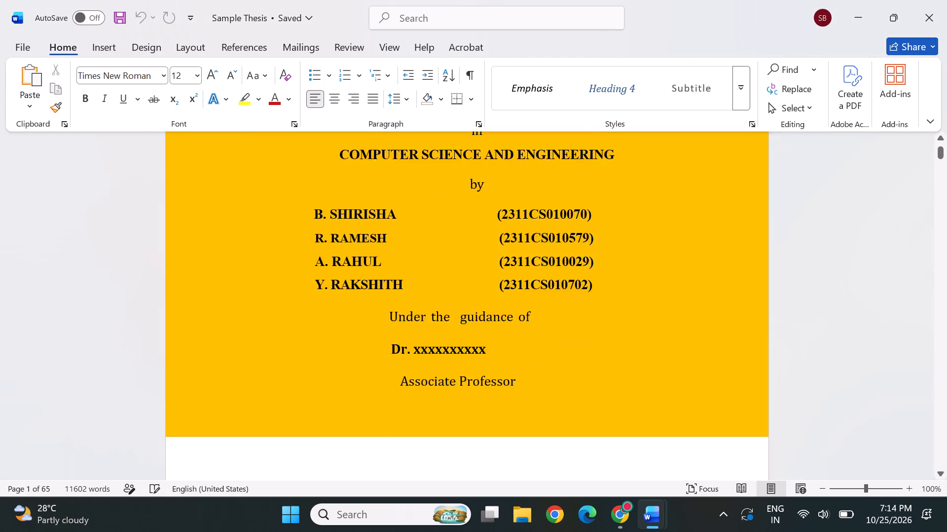
pyautogui.scroll(-4, 506, 334)
pyautogui.scroll(-2, 589, 381)
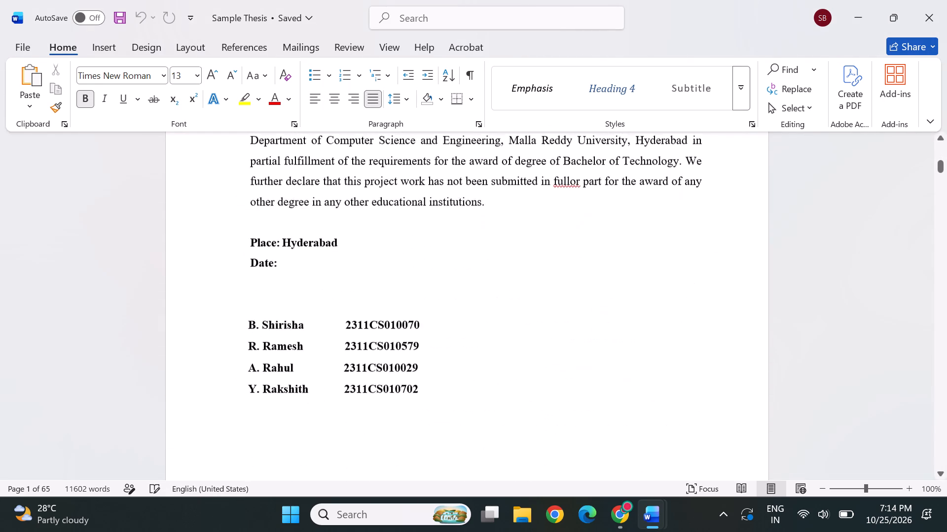
pyautogui.scroll(-1, 589, 381)
pyautogui.scroll(-3, 479, 379)
pyautogui.scroll(2, 479, 379)
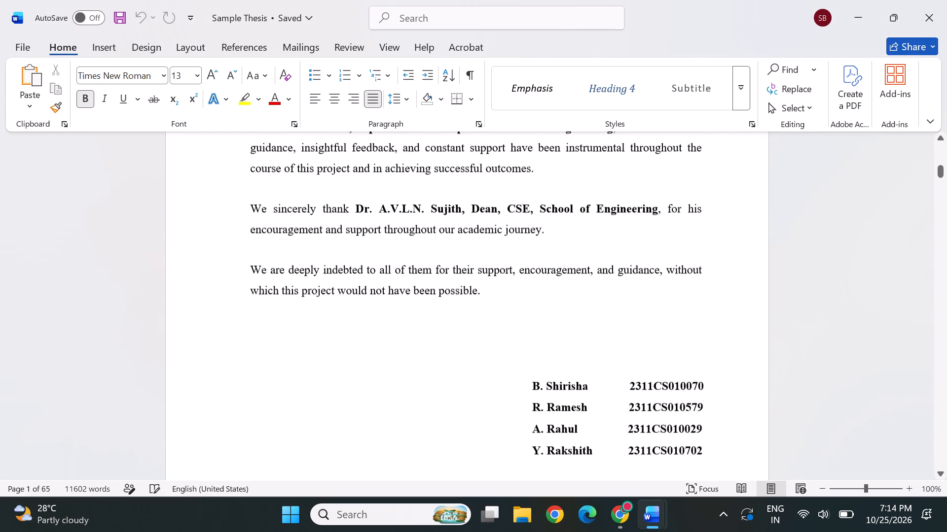
pyautogui.scroll(-5, 490, 351)
pyautogui.scroll(1, 490, 351)
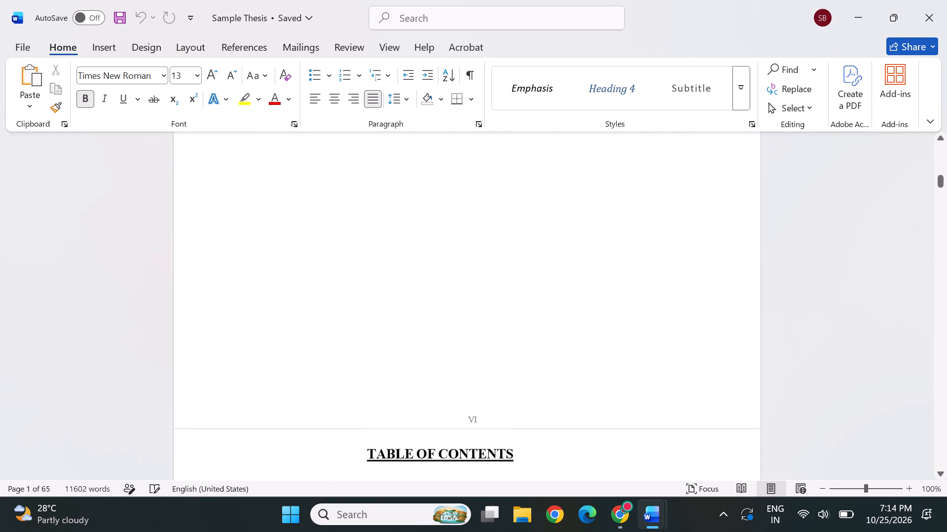
pyautogui.scroll(2, 490, 351)
pyautogui.scroll(-2, 447, 402)
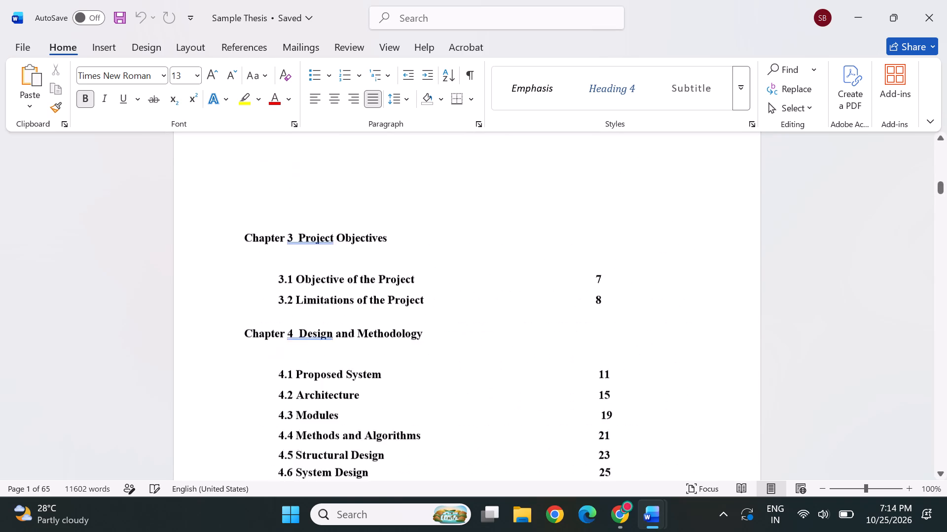
pyautogui.scroll(-6, 447, 402)
pyautogui.scroll(-2, 381, 377)
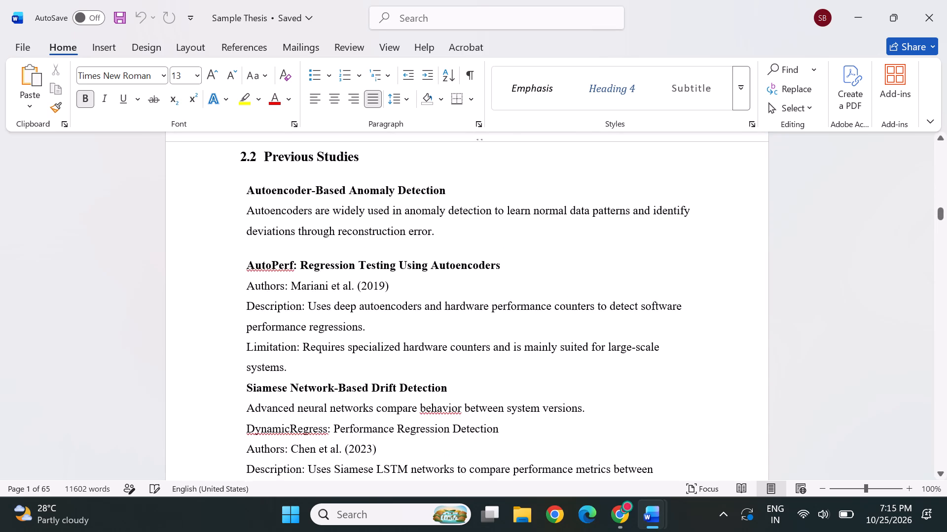
pyautogui.scroll(-8, 381, 377)
pyautogui.keyDown('ctrl'); pyautogui.scroll(-1, 381, 377); pyautogui.keyUp('ctrl')
pyautogui.scroll(18, 381, 377)
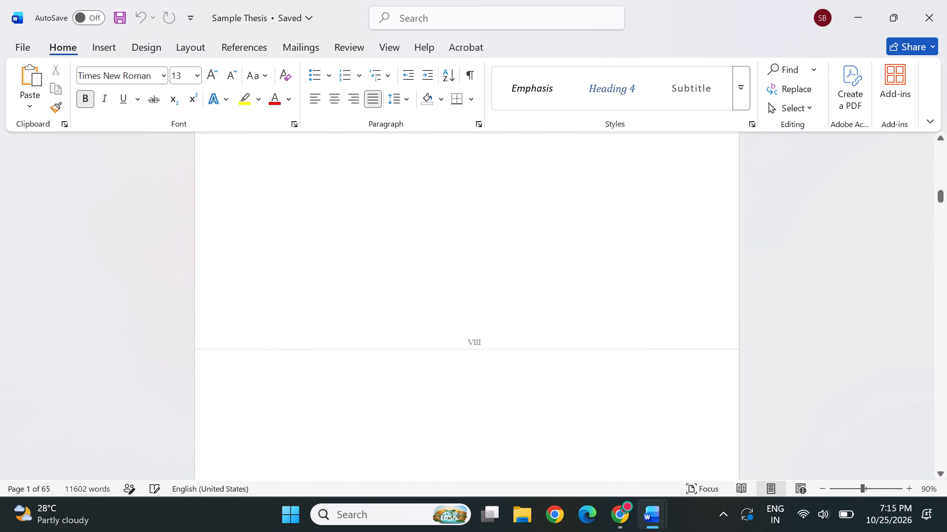
pyautogui.scroll(11, 381, 377)
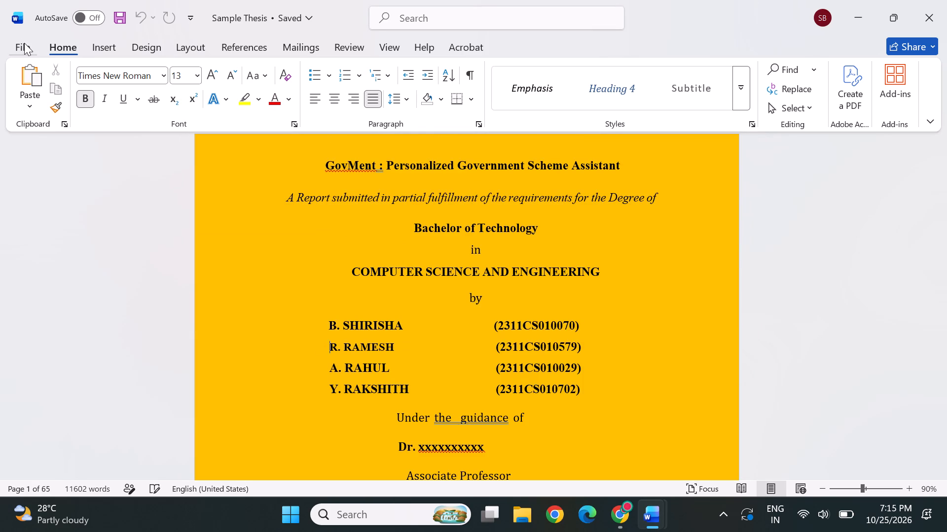
# Switch back to major_document through the recently used files.
pyautogui.click(24, 43)
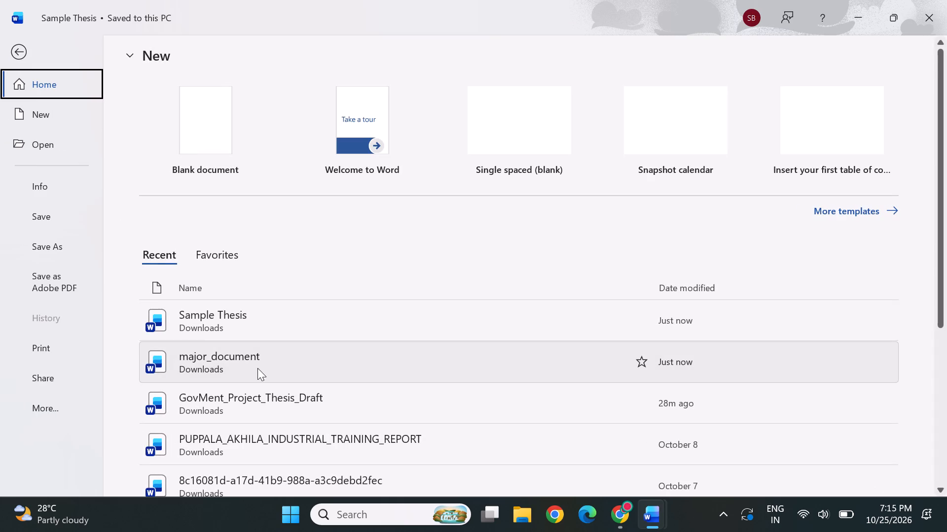
pyautogui.doubleClick(255, 372)
# Review major_document's cover, certificate, declaration and acknowledgement pages, ending back at the cover page.
pyautogui.scroll(-3, 513, 432)
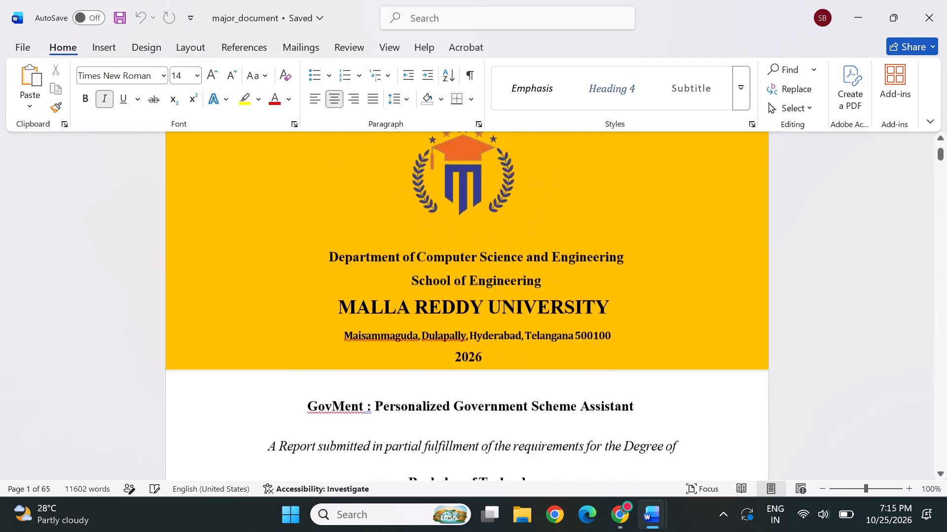
pyautogui.scroll(-3, 513, 432)
pyautogui.scroll(3, 513, 432)
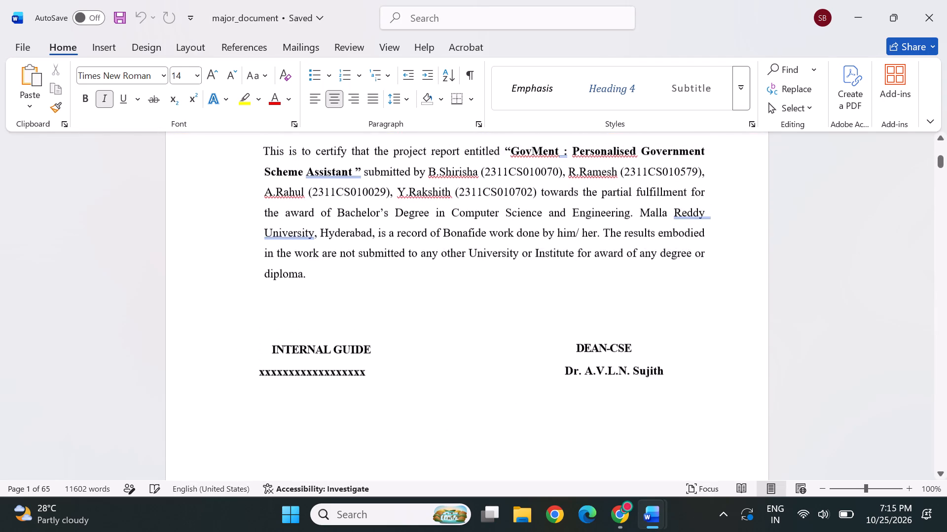
pyautogui.scroll(-4, 420, 441)
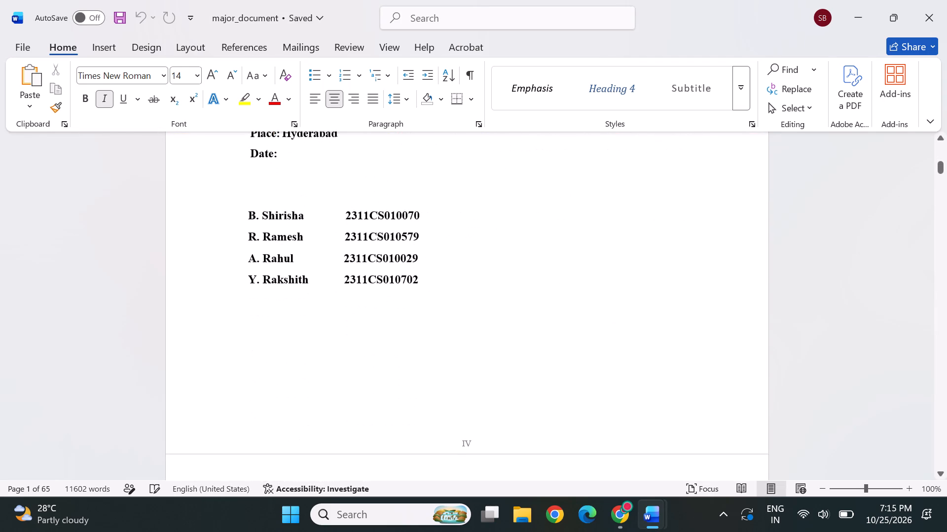
pyautogui.scroll(-3, 445, 390)
pyautogui.scroll(2, 453, 338)
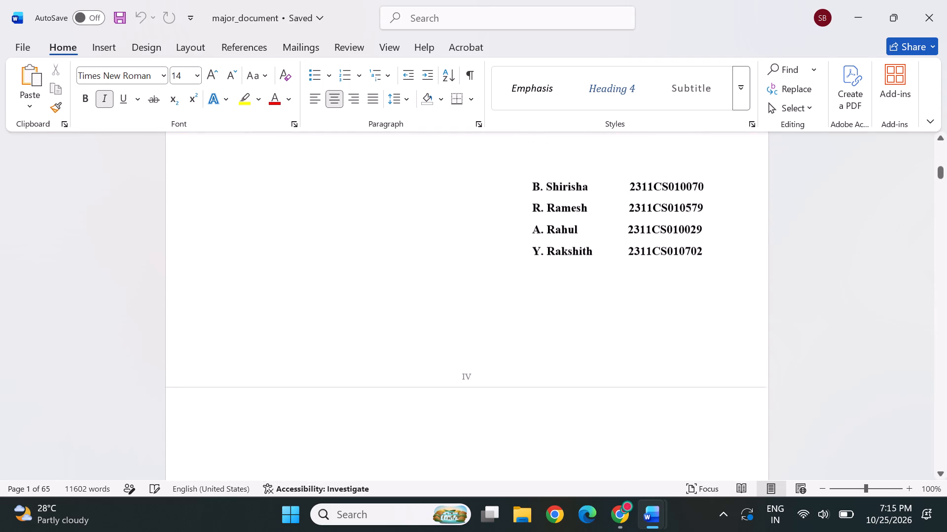
pyautogui.scroll(20, 406, 297)
pyautogui.scroll(20, 406, 297)
pyautogui.scroll(3, 406, 297)
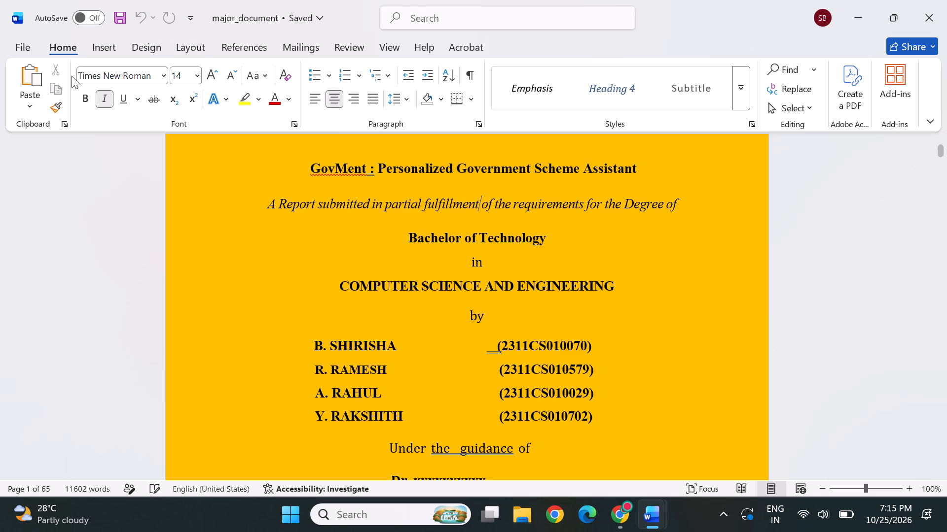
# Bring up the Sample Thesis document again from the recently used files.
pyautogui.click(18, 42)
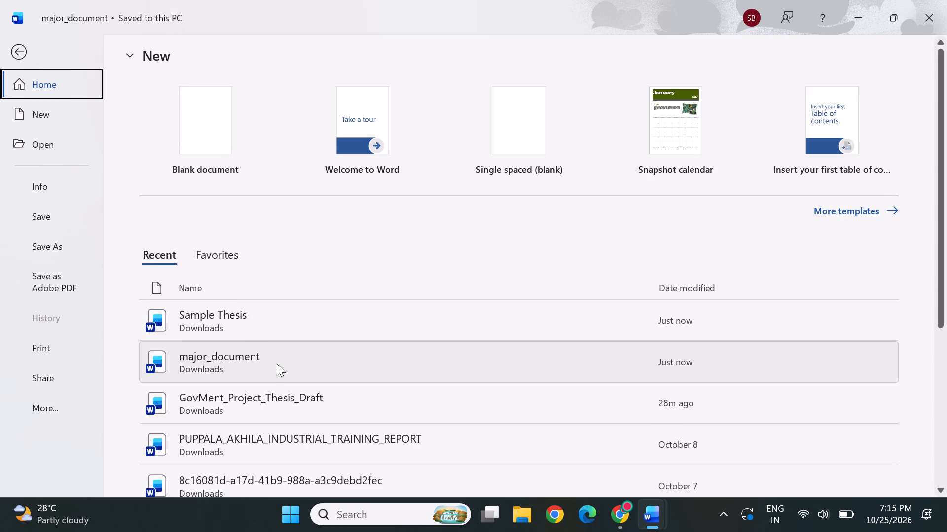
pyautogui.doubleClick(249, 332)
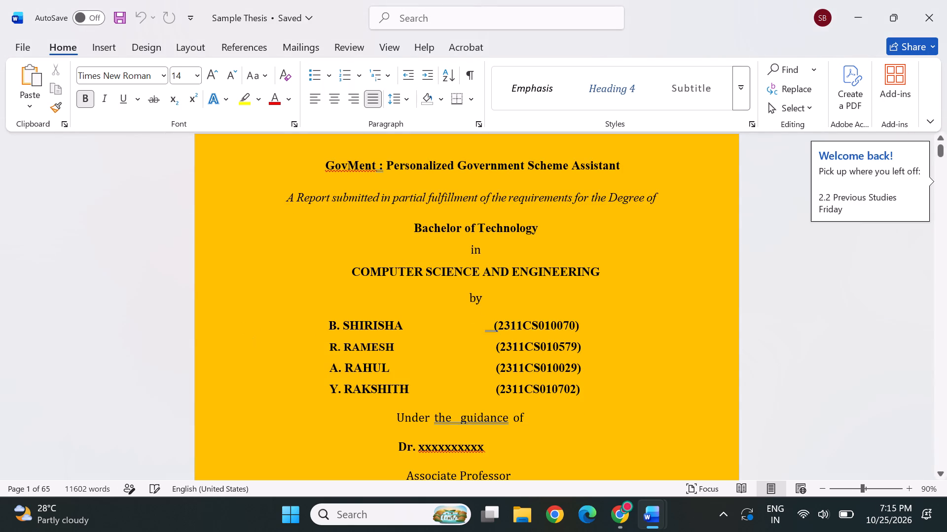
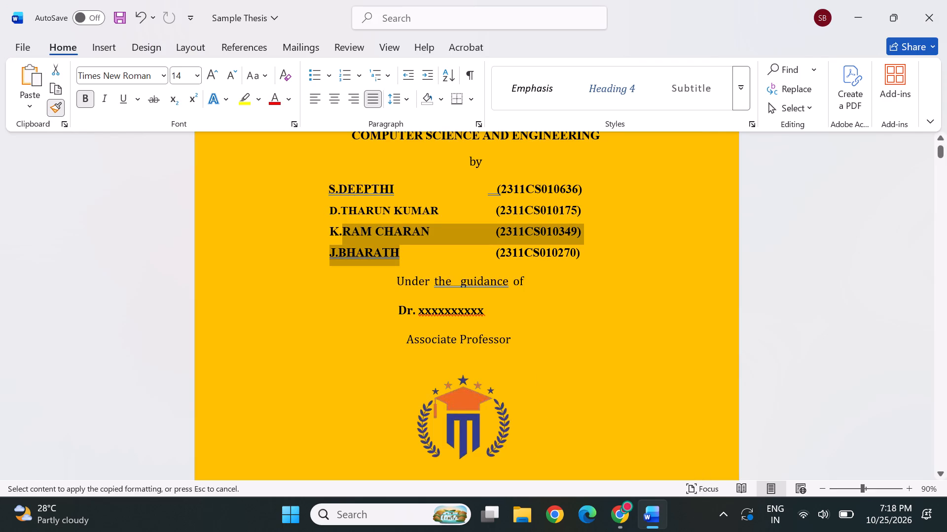
# Apply the copied formatting to the first student's name on the cover page.
pyautogui.moveTo(400, 194); pyautogui.dragTo(325, 191)
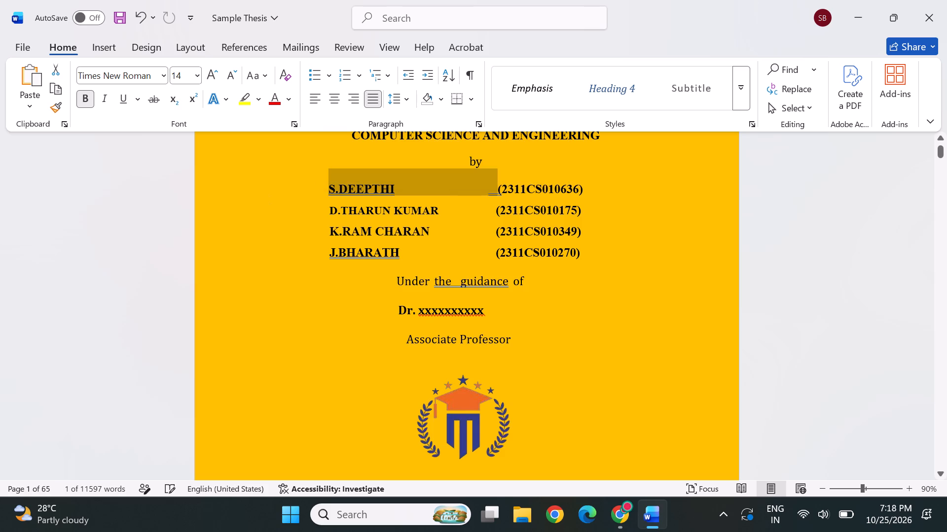
pyautogui.click(183, 218)
pyautogui.click(766, 279)
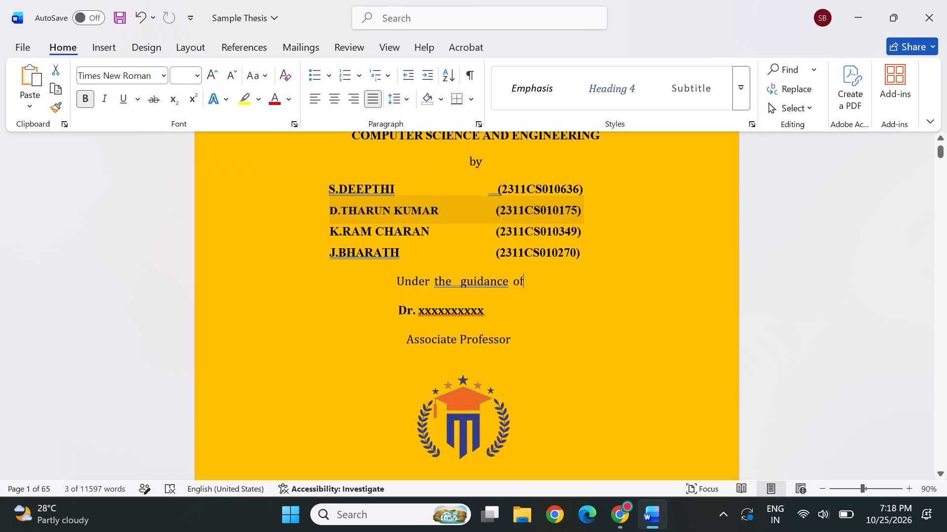
# Remove one extra space before the first student's roll number on the cover page.
pyautogui.click(491, 193)
pyautogui.press('Delete')
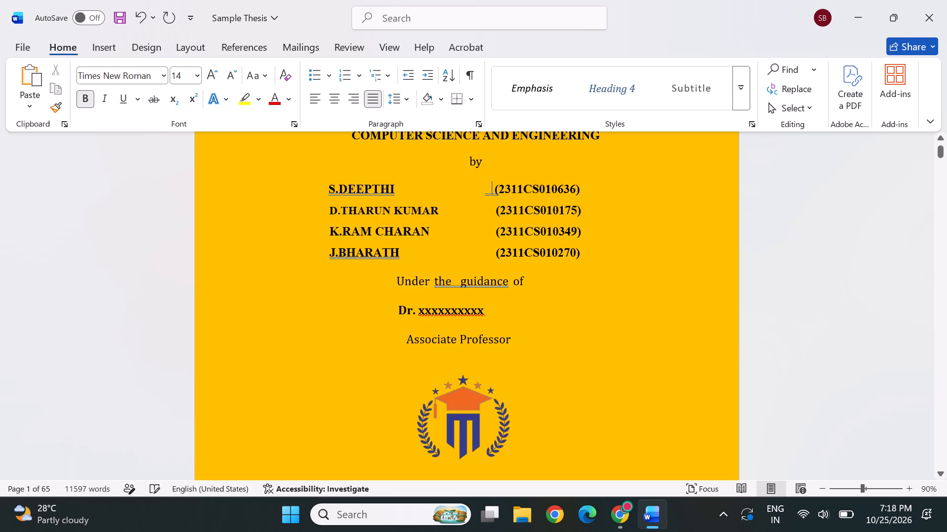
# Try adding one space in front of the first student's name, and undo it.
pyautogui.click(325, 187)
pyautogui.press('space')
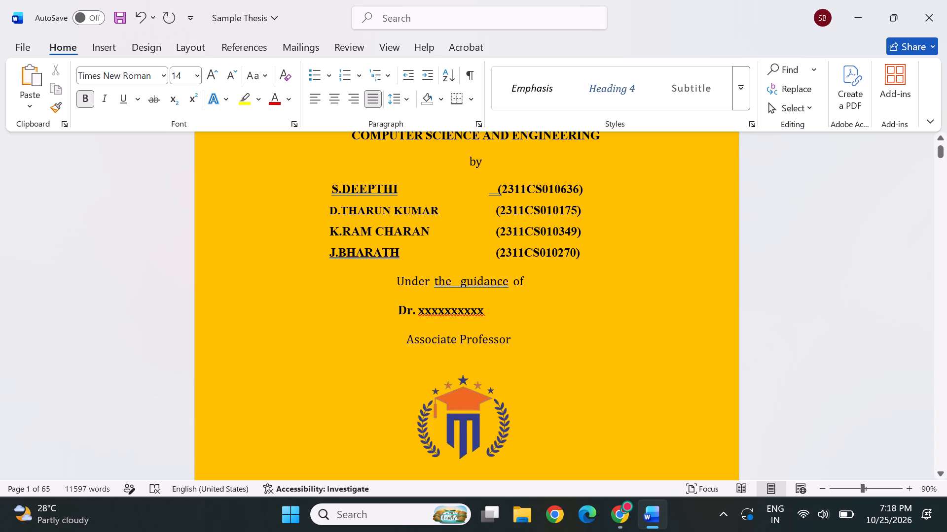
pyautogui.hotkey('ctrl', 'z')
# Set the second student's name after the initial to 14 pt, checking the font sizes of the other cover-page names.
pyautogui.moveTo(399, 189); pyautogui.dragTo(356, 187)
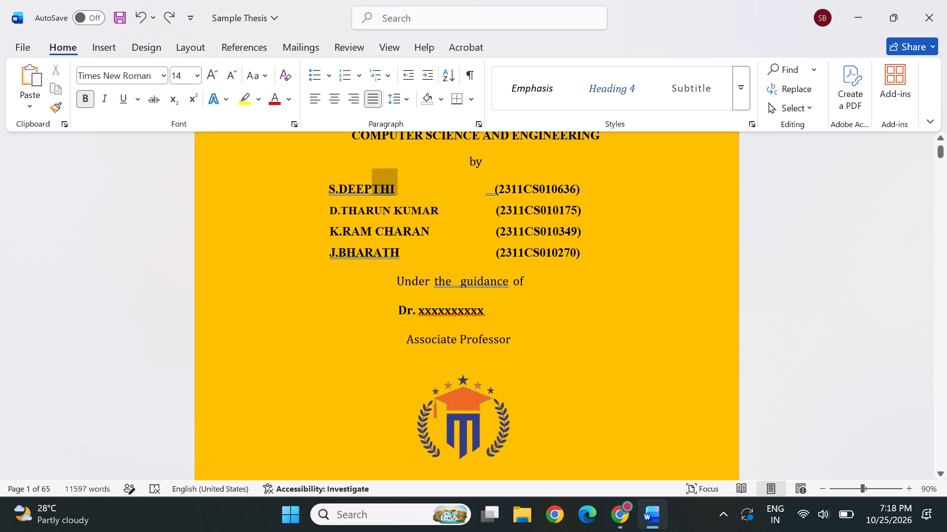
pyautogui.moveTo(356, 187); pyautogui.dragTo(328, 189)
pyautogui.moveTo(451, 215); pyautogui.dragTo(346, 215)
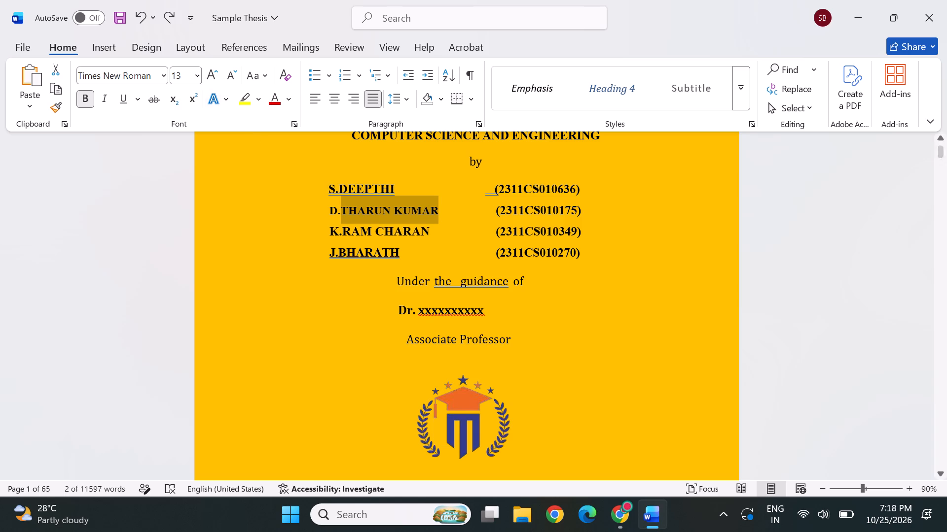
pyautogui.click(199, 69)
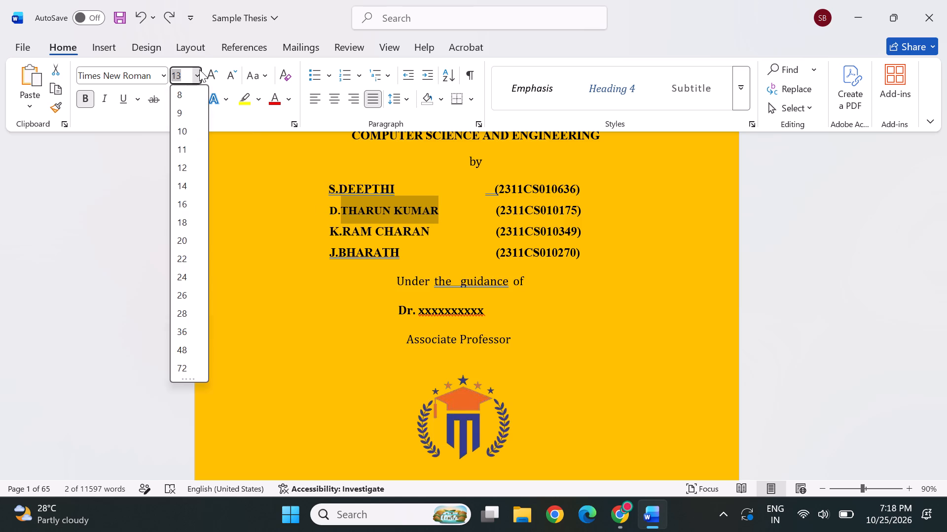
pyautogui.click(186, 191)
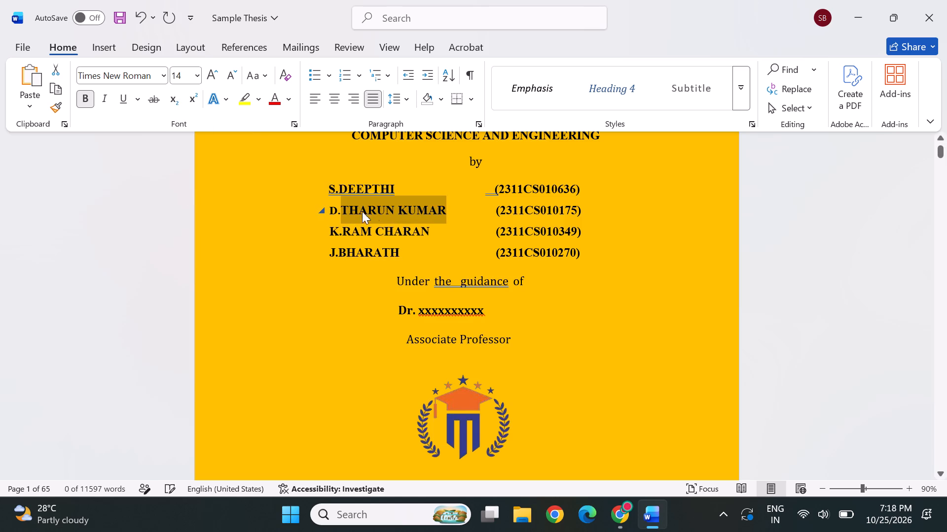
pyautogui.moveTo(438, 233); pyautogui.dragTo(313, 233)
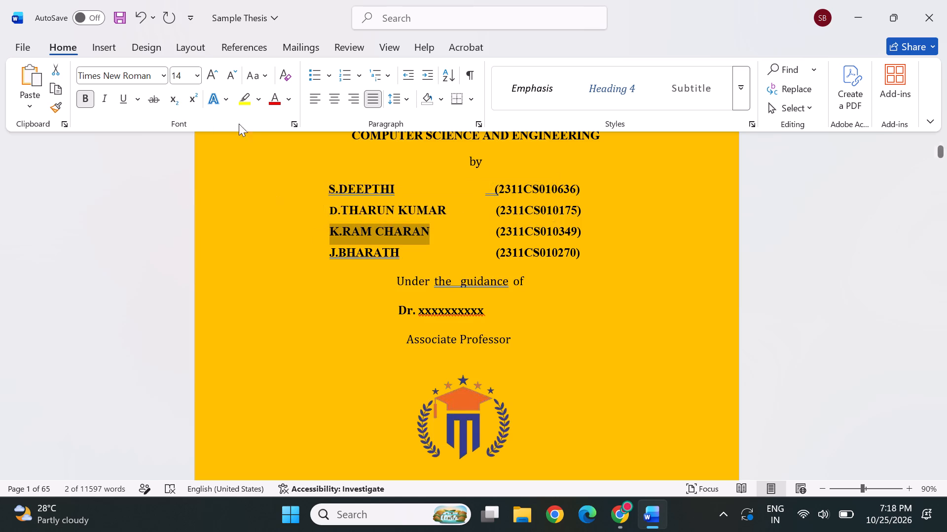
pyautogui.moveTo(420, 255); pyautogui.dragTo(316, 257)
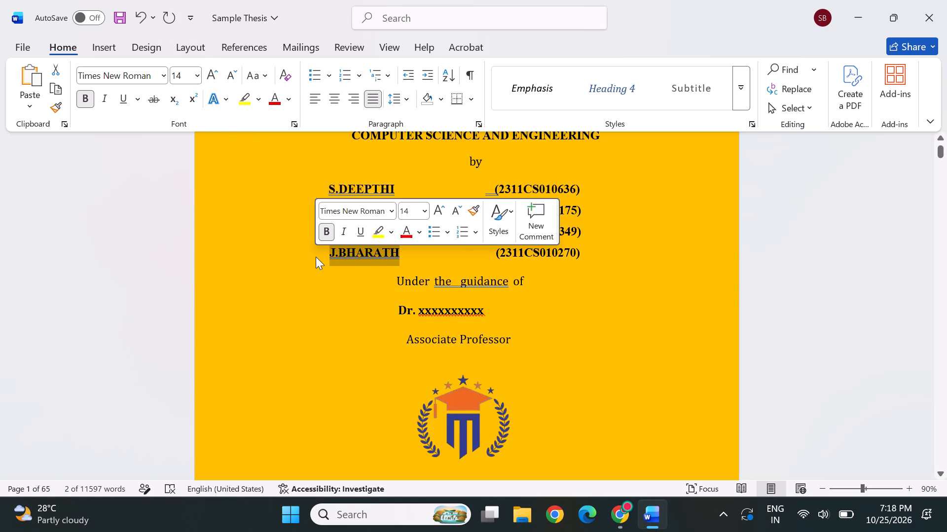
pyautogui.click(146, 210)
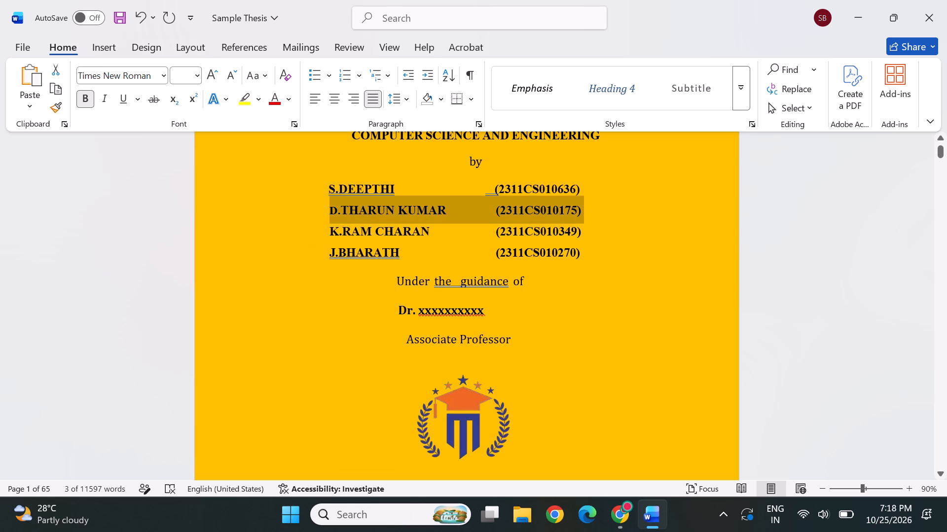
pyautogui.click(789, 243)
# Select the GovMent project title on the inner title page to check its font formatting.
pyautogui.scroll(-1, 547, 328)
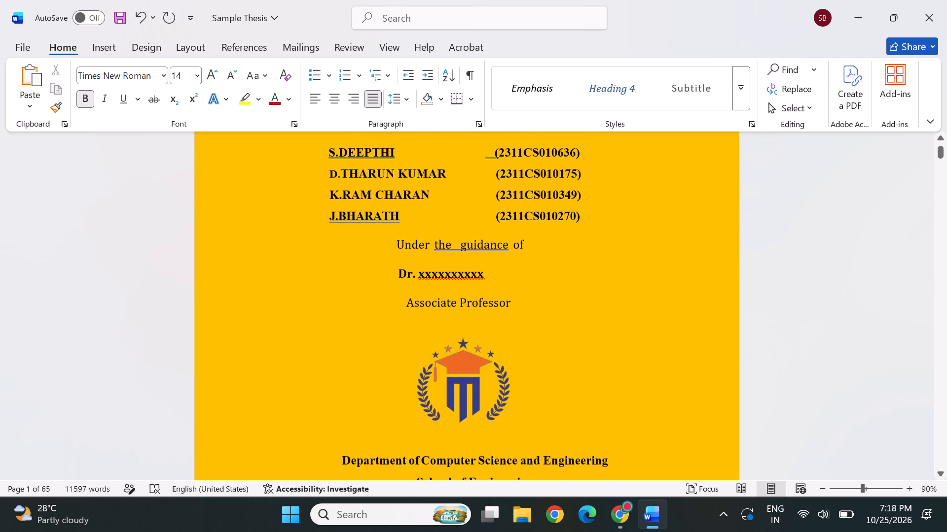
pyautogui.scroll(1, 547, 328)
pyautogui.scroll(-2, 577, 362)
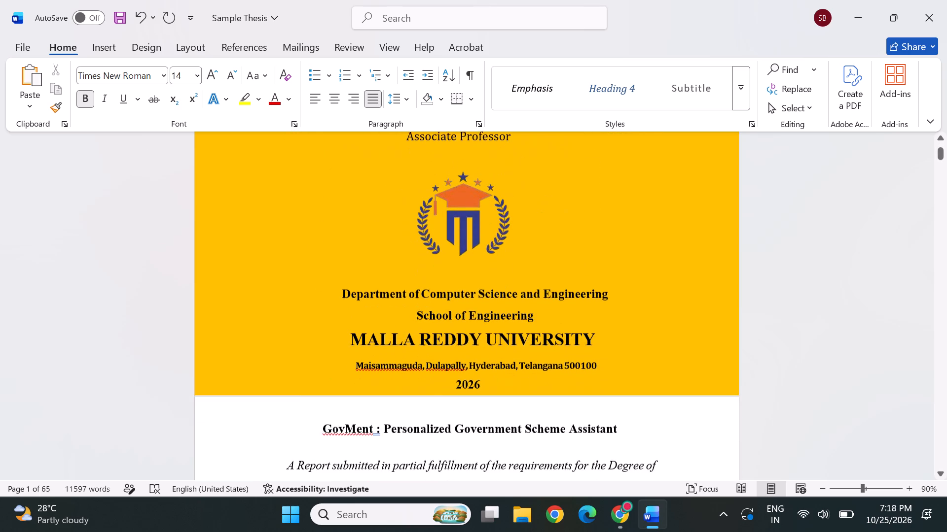
pyautogui.scroll(-2, 553, 403)
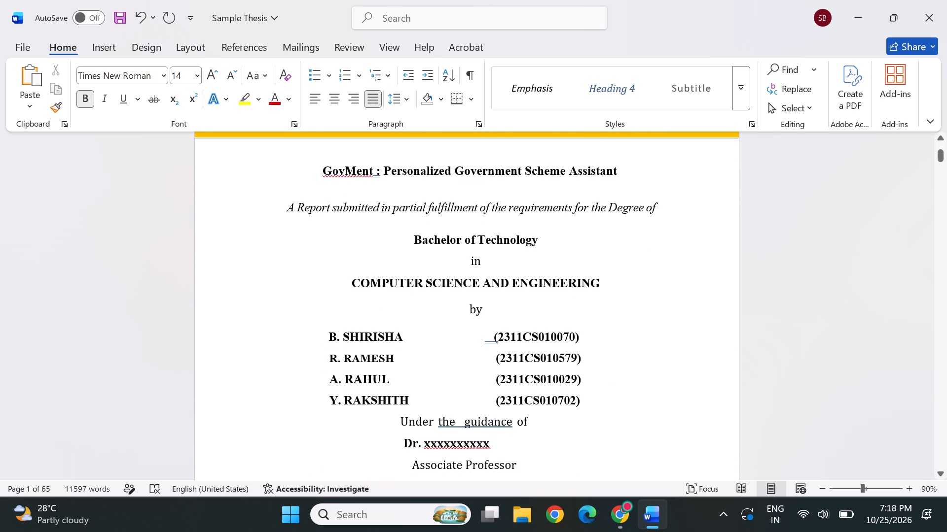
pyautogui.moveTo(636, 178); pyautogui.dragTo(318, 175)
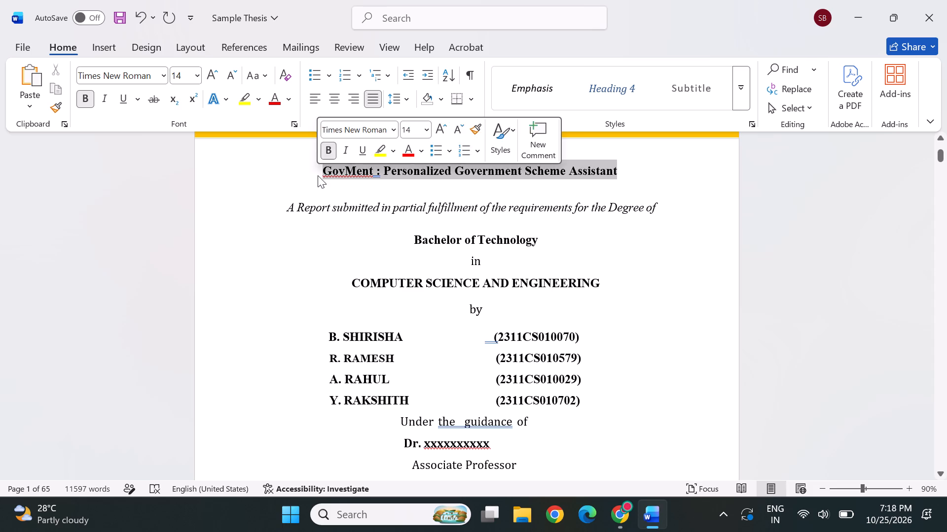
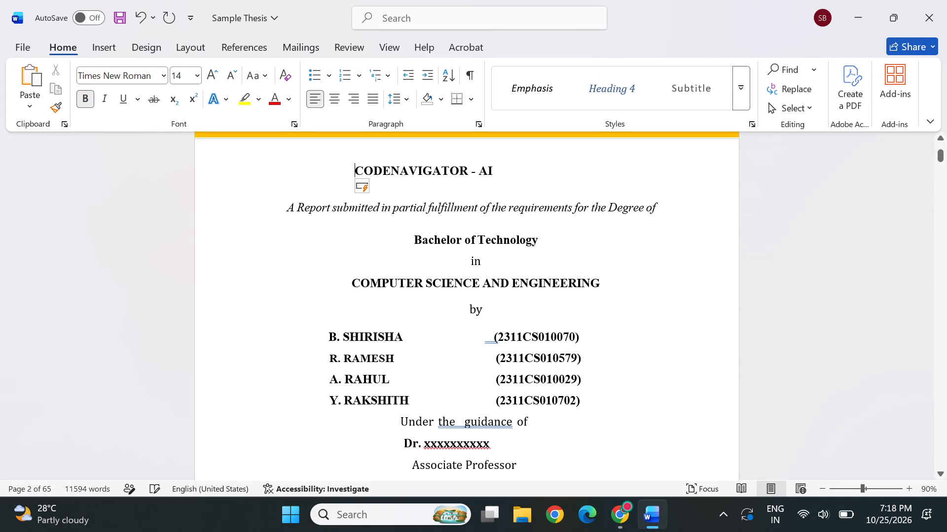
# Replace the four student names and roll numbers on the inner title page with the student list copied from the cover page.
pyautogui.scroll(-1, 492, 320)
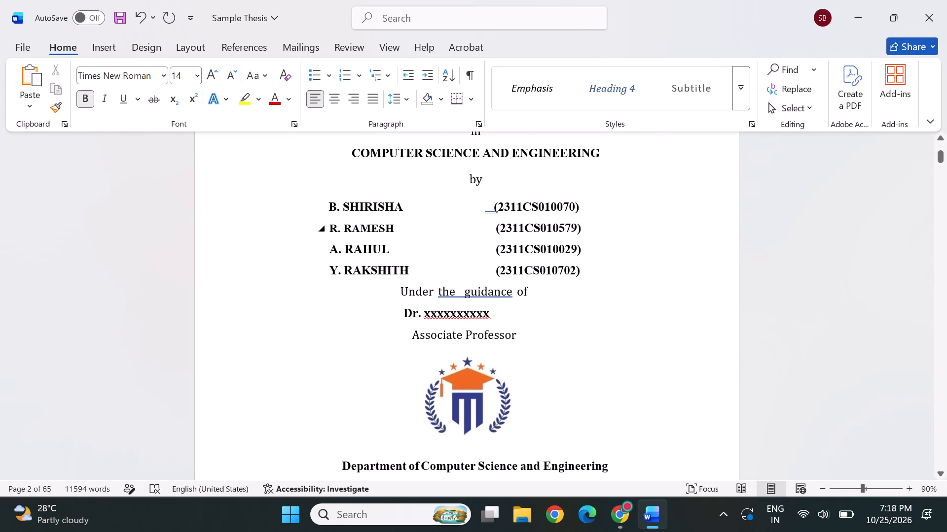
pyautogui.scroll(3, 366, 236)
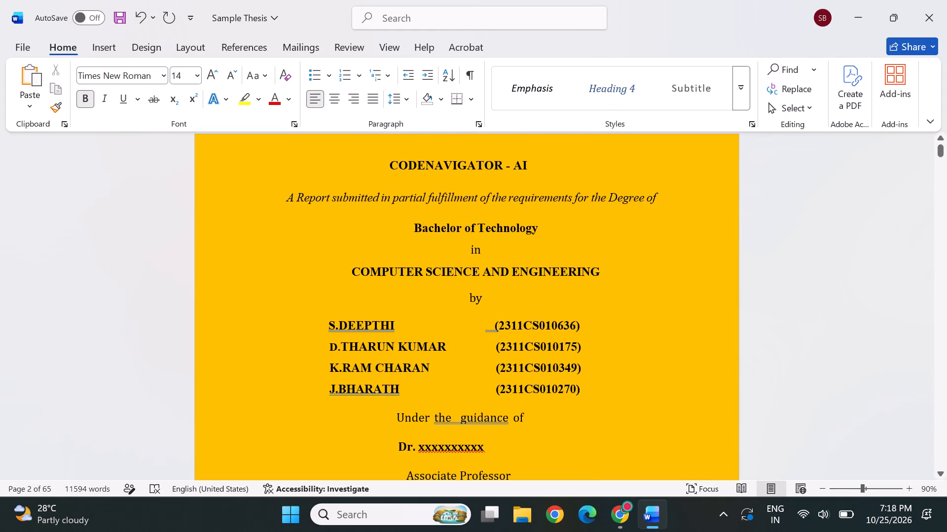
pyautogui.moveTo(327, 325); pyautogui.dragTo(583, 393)
pyautogui.hotkey('ctrl', 'c')
pyautogui.scroll(-4, 554, 402)
pyautogui.scroll(1, 554, 402)
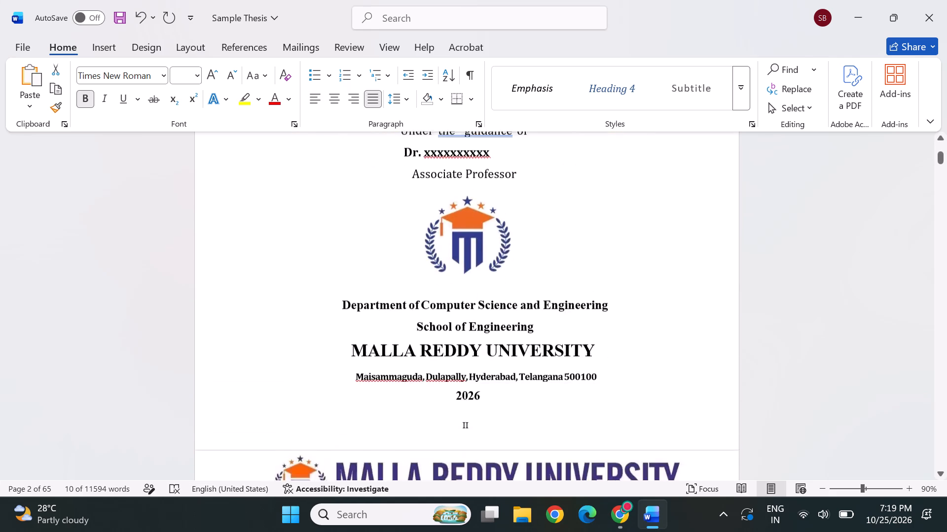
pyautogui.scroll(1, 554, 402)
pyautogui.moveTo(329, 219); pyautogui.dragTo(473, 266)
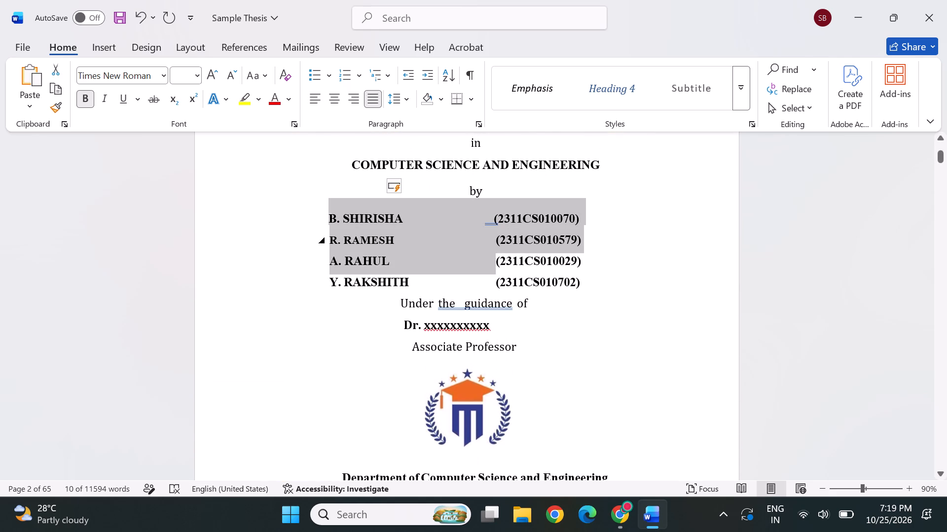
pyautogui.moveTo(473, 266); pyautogui.dragTo(581, 285)
pyautogui.hotkey('ctrl', 'v')
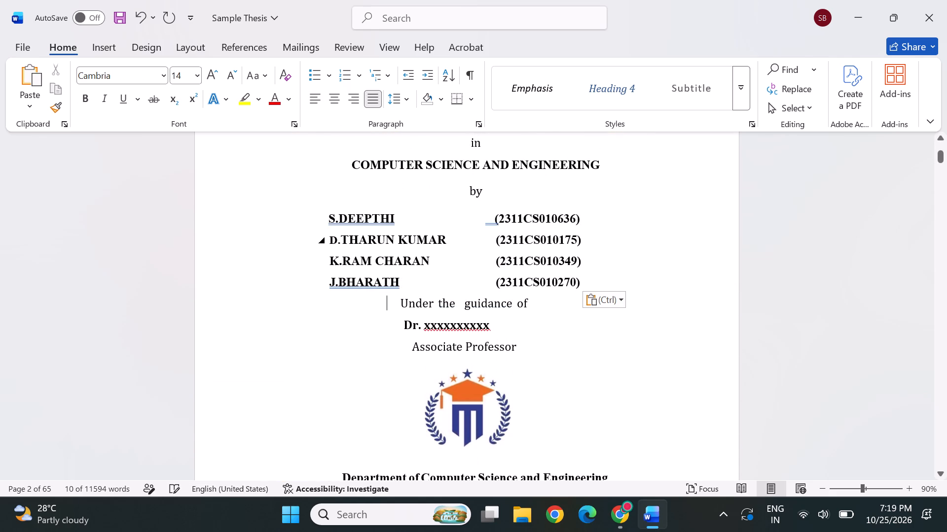
pyautogui.click(627, 366)
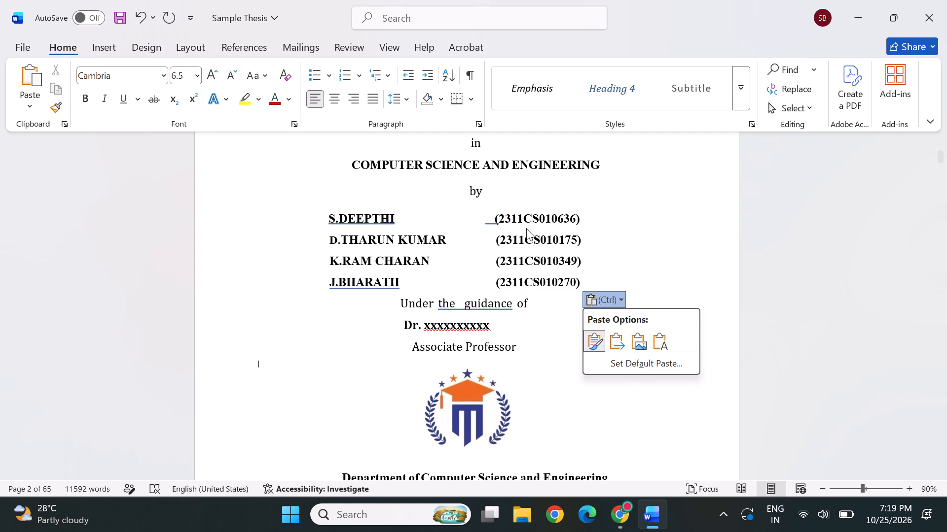
pyautogui.click(589, 282)
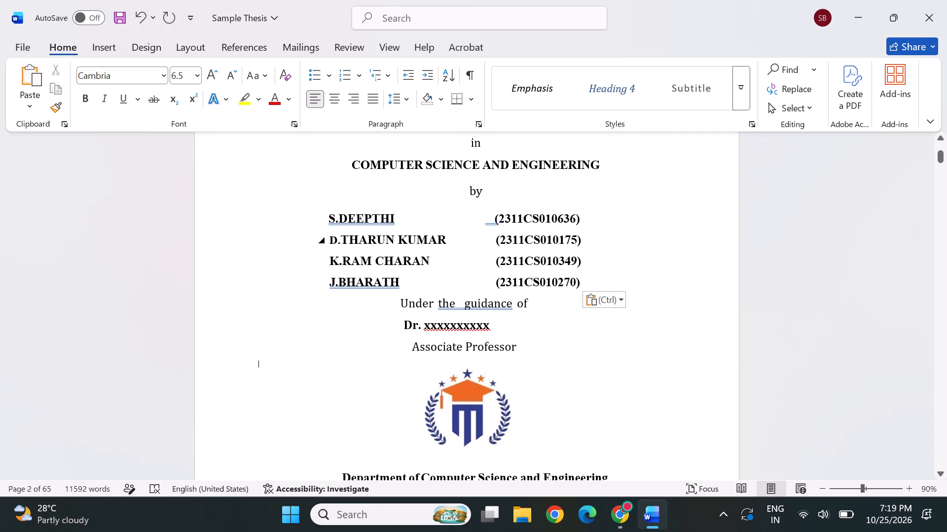
pyautogui.click(589, 282)
# Insert a blank line between the inner title page's student list and the "Under the guidance of" line.
pyautogui.click(385, 296)
pyautogui.press('Return')
# Update the last three digits of the first student's roll number in the certificate paragraph to match the title page.
pyautogui.scroll(-1, 442, 322)
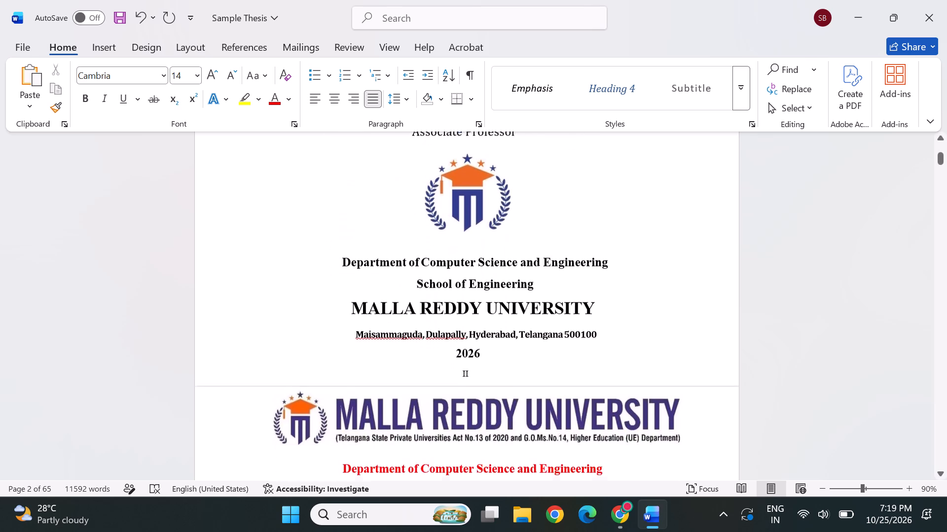
pyautogui.scroll(-1, 504, 415)
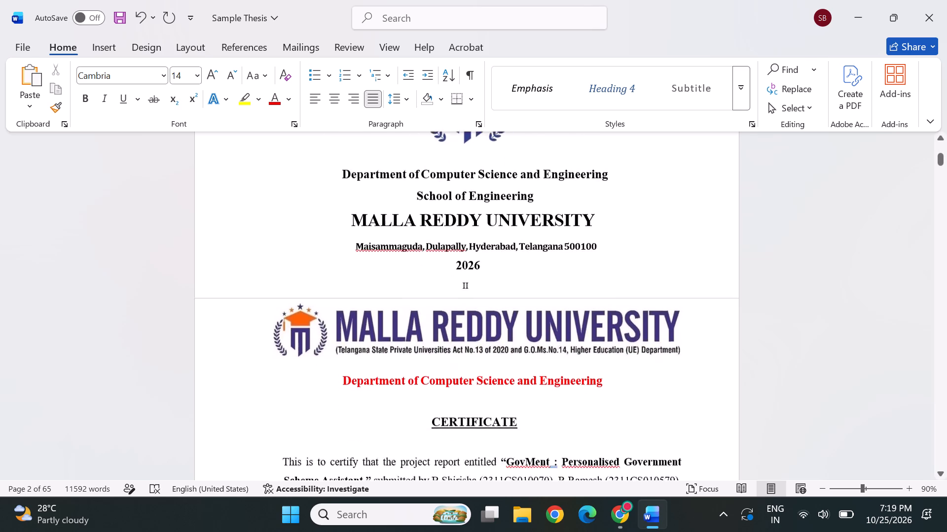
pyautogui.scroll(-1, 504, 415)
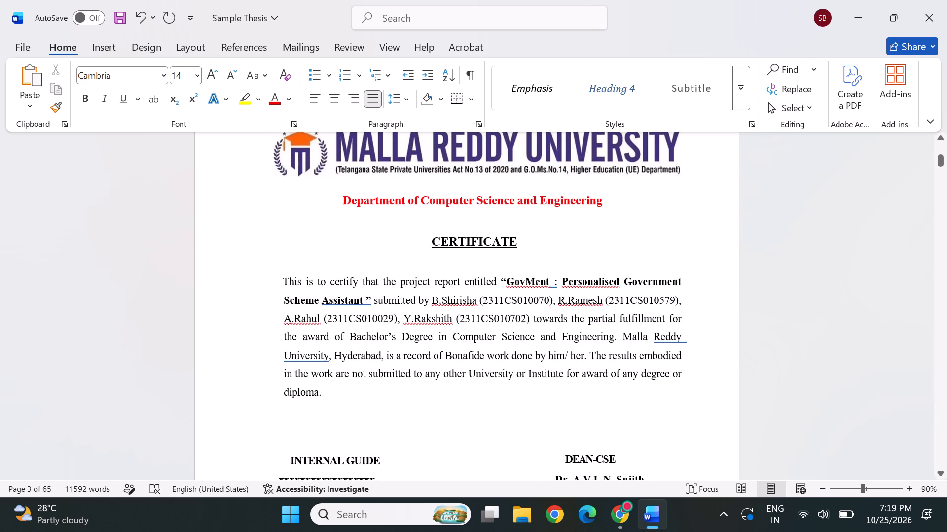
pyautogui.moveTo(501, 281); pyautogui.dragTo(510, 281)
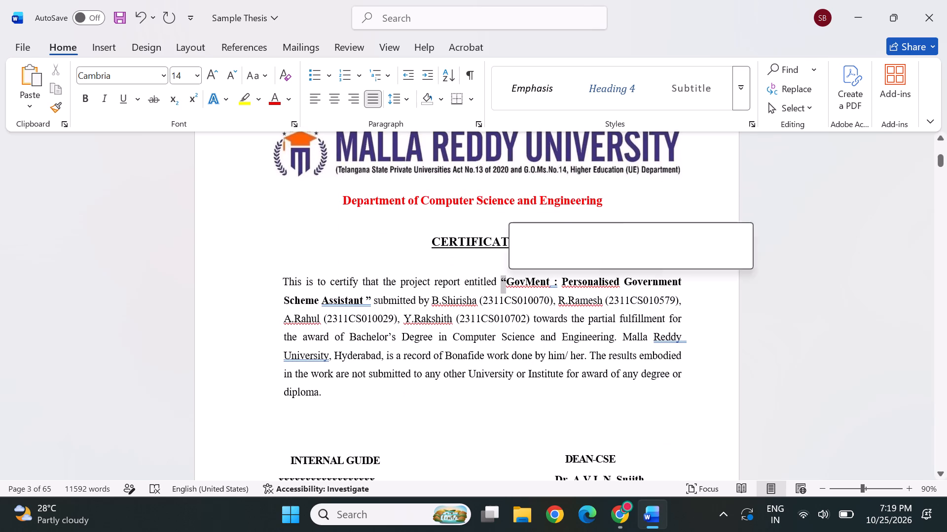
pyautogui.click(510, 281)
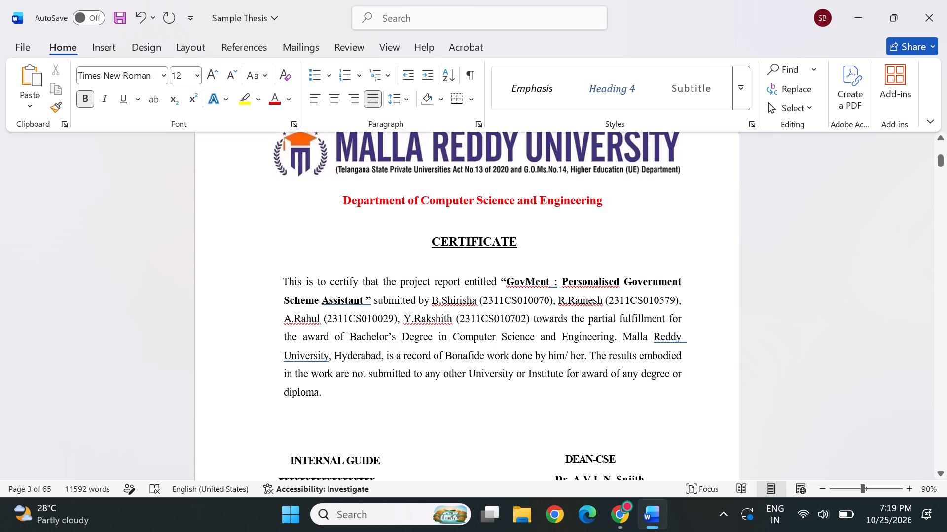
pyautogui.click(534, 301)
pyautogui.press('Delete')
pyautogui.press('Delete')
pyautogui.press('Delete')
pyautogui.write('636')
# Update the last three digits of the second student's roll number in the certificate paragraph to match the title page.
pyautogui.click(656, 304)
pyautogui.press('Delete')
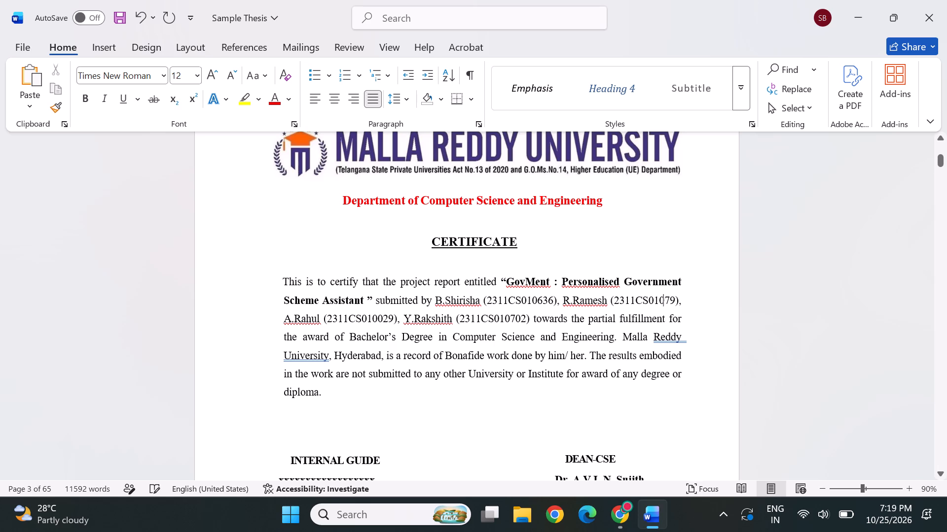
pyautogui.press('Delete')
pyautogui.press('Delete')
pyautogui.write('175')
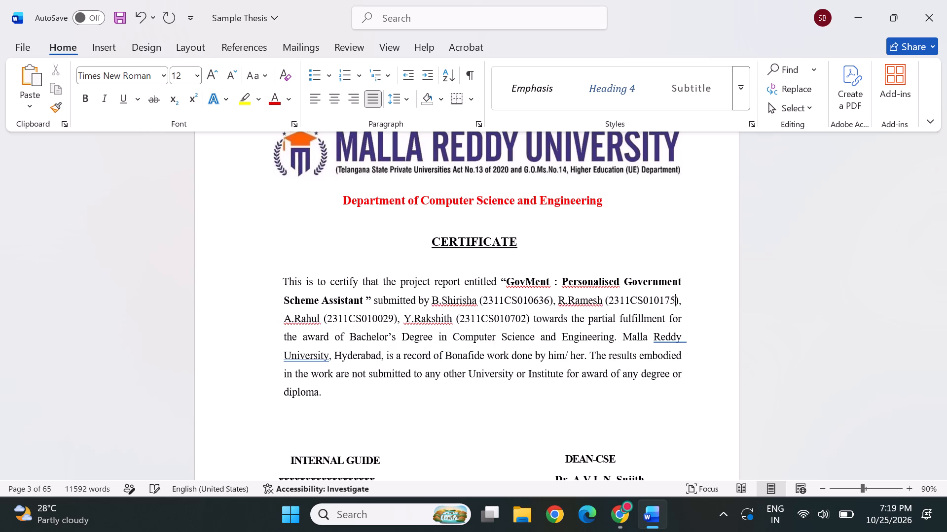
# Update the third student's roll number in the certificate paragraph, checking the final digits against the abstract PDF in WhatsApp.
pyautogui.click(378, 318)
pyautogui.press('Delete')
pyautogui.press('Delete')
pyautogui.press('Delete')
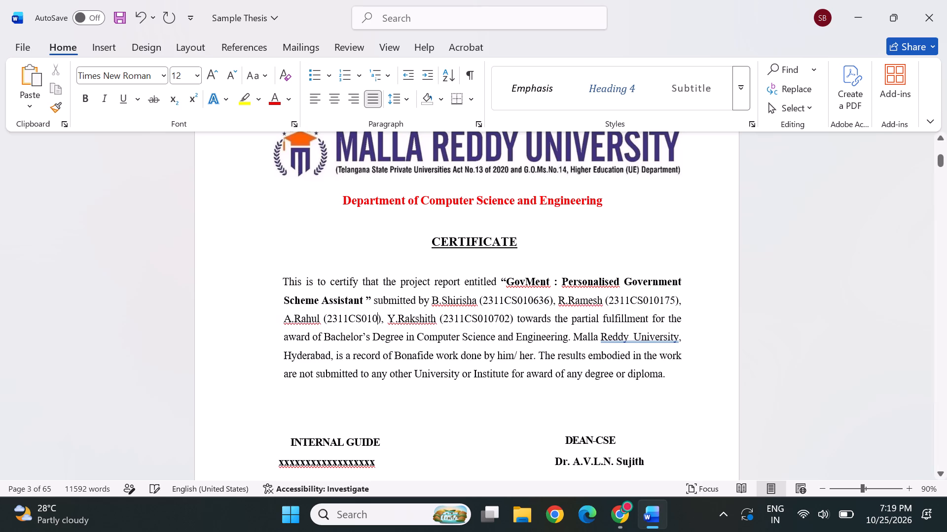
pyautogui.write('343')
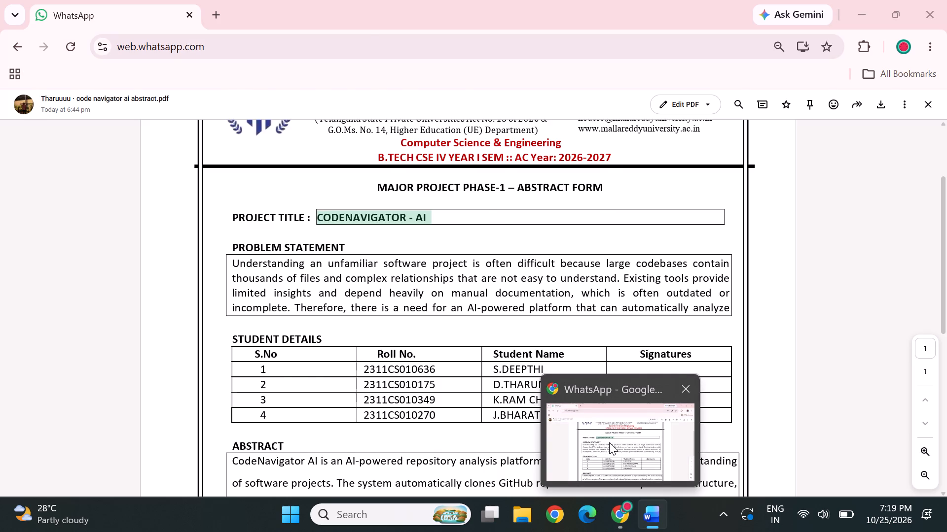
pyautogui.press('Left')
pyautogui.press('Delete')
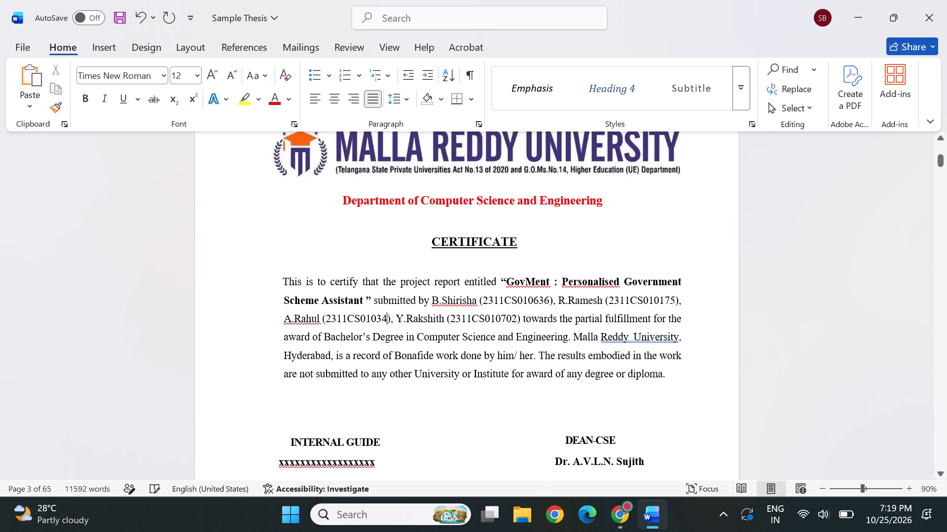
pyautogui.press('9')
# Correct the ending of the fourth student's roll number in the certificate paragraph to match the abstract form.
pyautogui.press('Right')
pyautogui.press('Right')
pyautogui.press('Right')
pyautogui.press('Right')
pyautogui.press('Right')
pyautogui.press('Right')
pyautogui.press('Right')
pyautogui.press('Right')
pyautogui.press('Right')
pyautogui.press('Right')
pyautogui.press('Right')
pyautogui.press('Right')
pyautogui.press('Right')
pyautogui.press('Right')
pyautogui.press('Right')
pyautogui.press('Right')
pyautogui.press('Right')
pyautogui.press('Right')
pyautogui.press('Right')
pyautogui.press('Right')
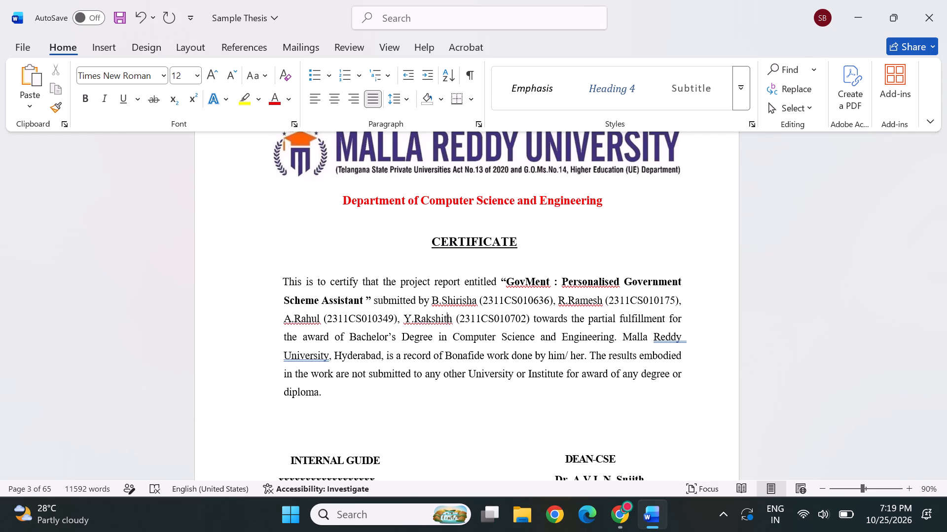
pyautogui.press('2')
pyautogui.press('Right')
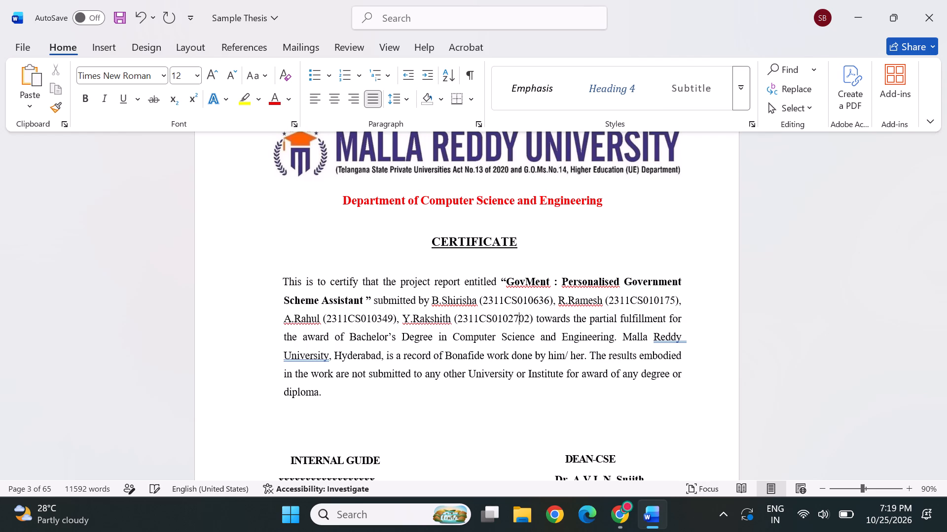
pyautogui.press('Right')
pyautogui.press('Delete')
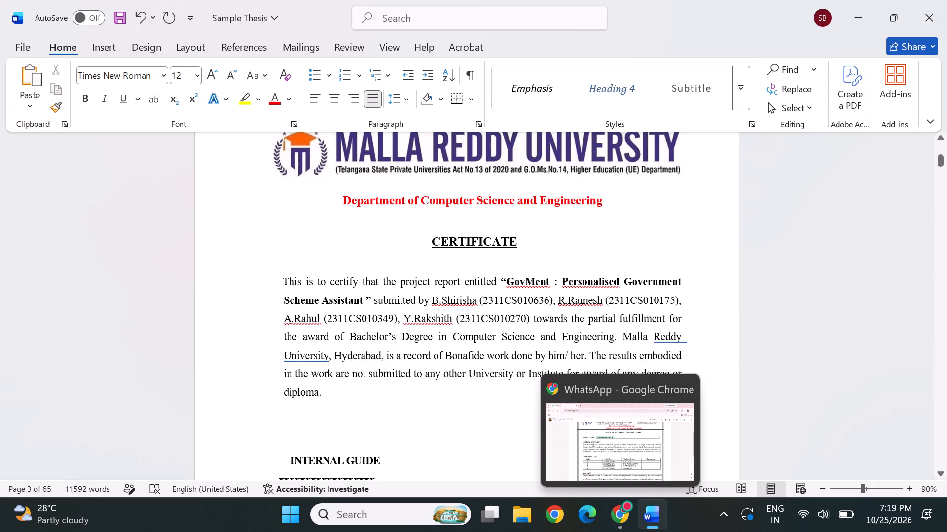
# Replace the fourth student's initial and name in the certificate paragraph with those from the abstract form, capitalizing only first letters.
pyautogui.click(406, 322)
pyautogui.press('Delete')
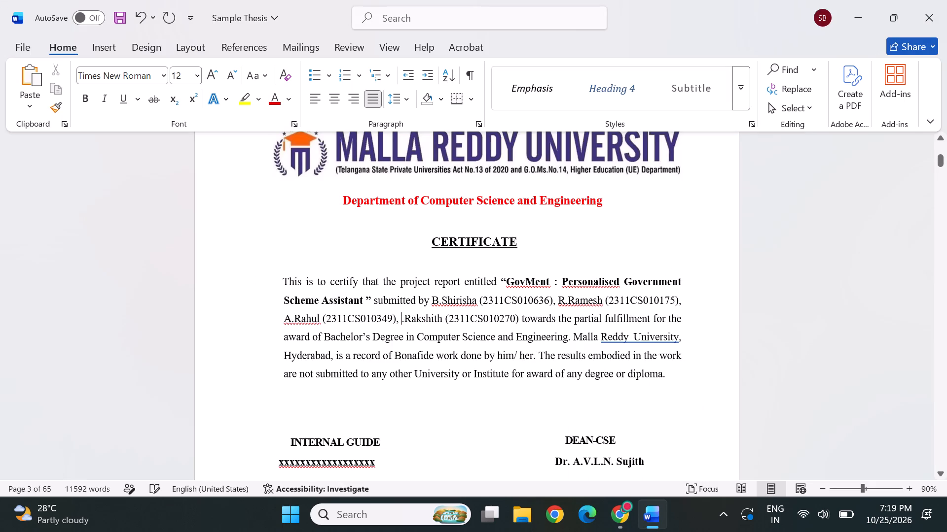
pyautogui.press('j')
pyautogui.press('Right')
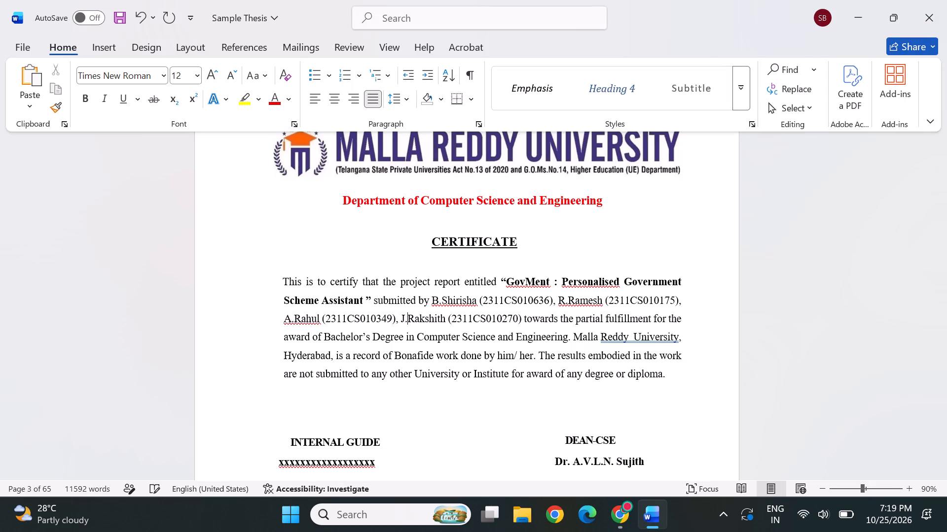
pyautogui.press('Delete')
pyautogui.press('Delete')
pyautogui.press('Delete')
pyautogui.press('Delete')
pyautogui.press('Delete')
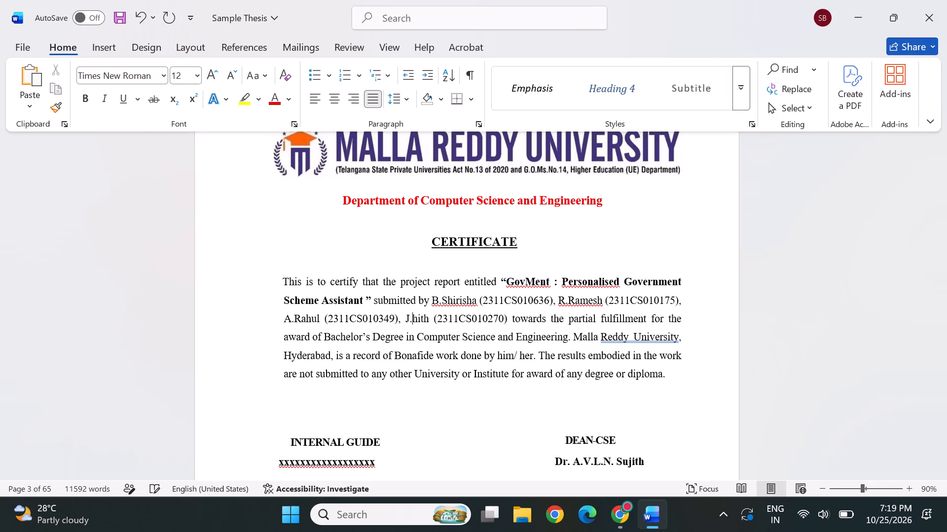
pyautogui.press('Delete')
pyautogui.press('Delete')
pyautogui.press('Delete')
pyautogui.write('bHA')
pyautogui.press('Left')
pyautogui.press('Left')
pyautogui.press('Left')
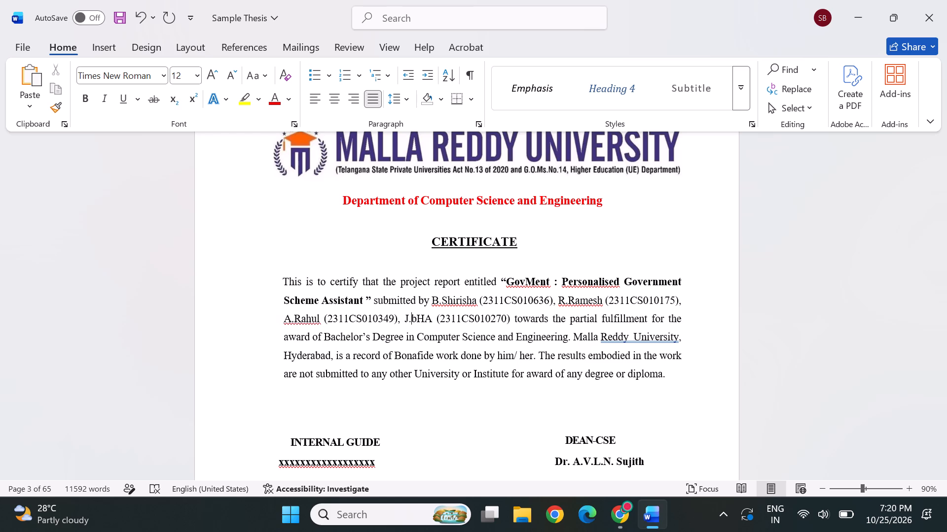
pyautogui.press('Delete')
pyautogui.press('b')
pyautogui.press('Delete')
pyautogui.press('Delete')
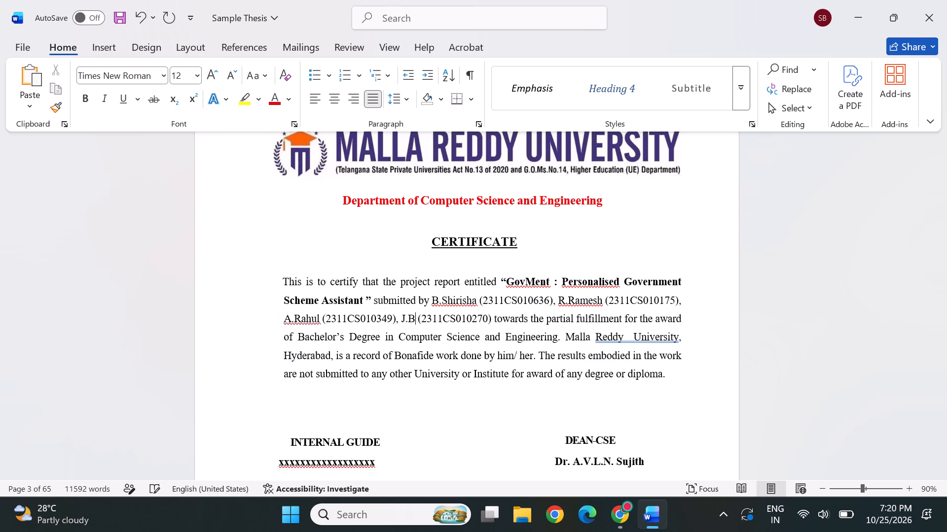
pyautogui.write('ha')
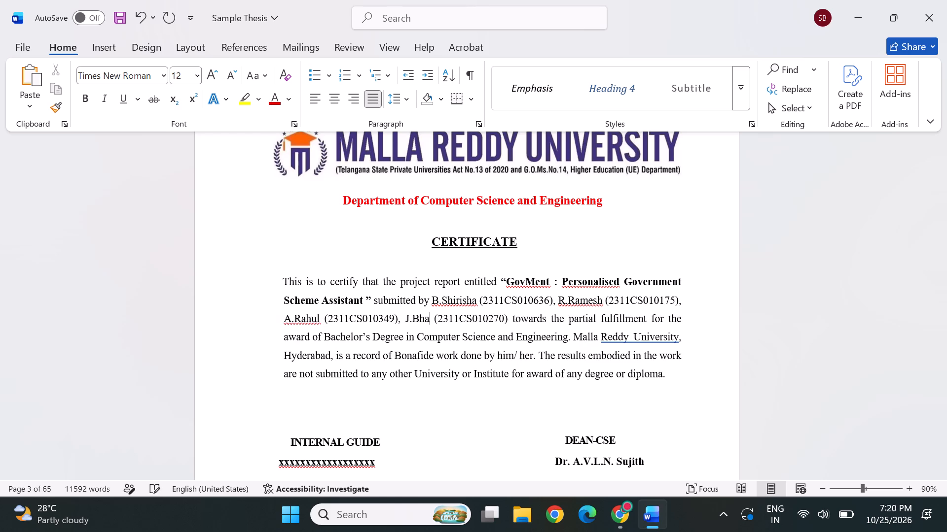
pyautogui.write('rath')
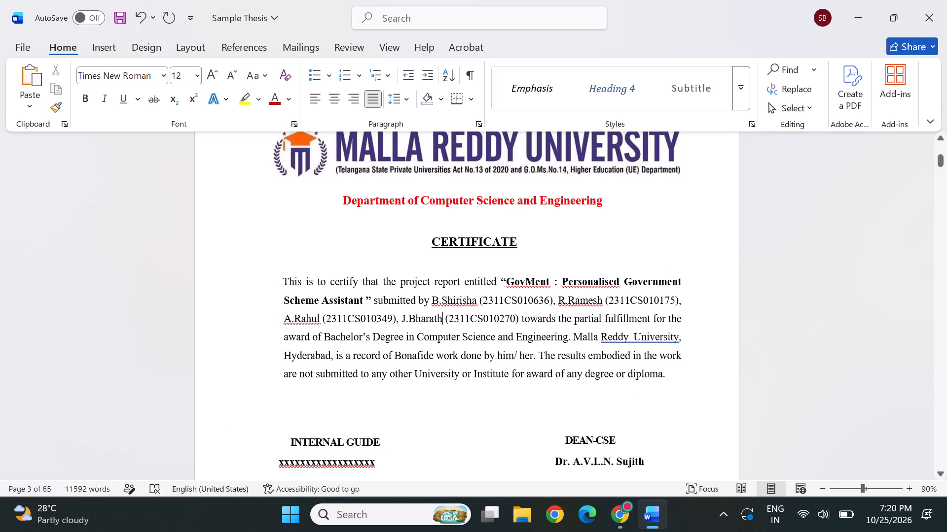
# Change the third student's initial in the certificate paragraph to a capital K followed by a single period.
pyautogui.click(285, 318)
pyautogui.press('Delete')
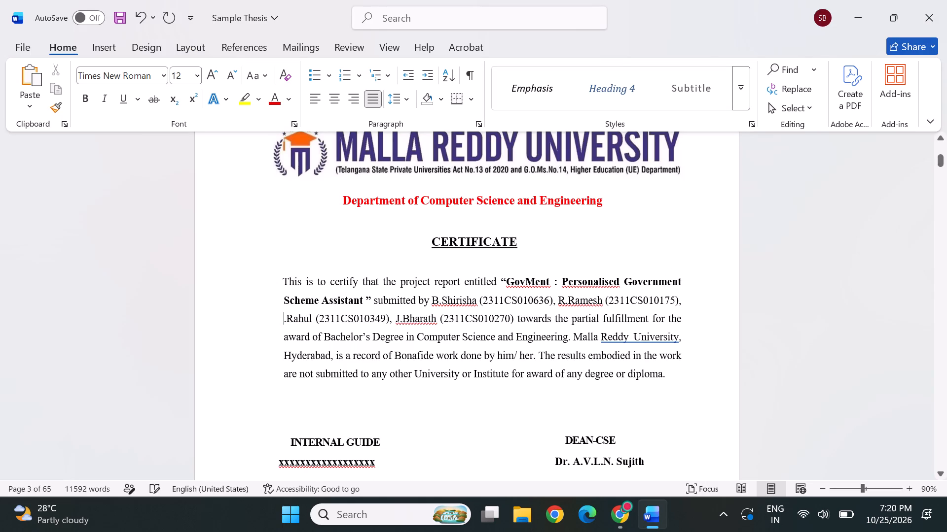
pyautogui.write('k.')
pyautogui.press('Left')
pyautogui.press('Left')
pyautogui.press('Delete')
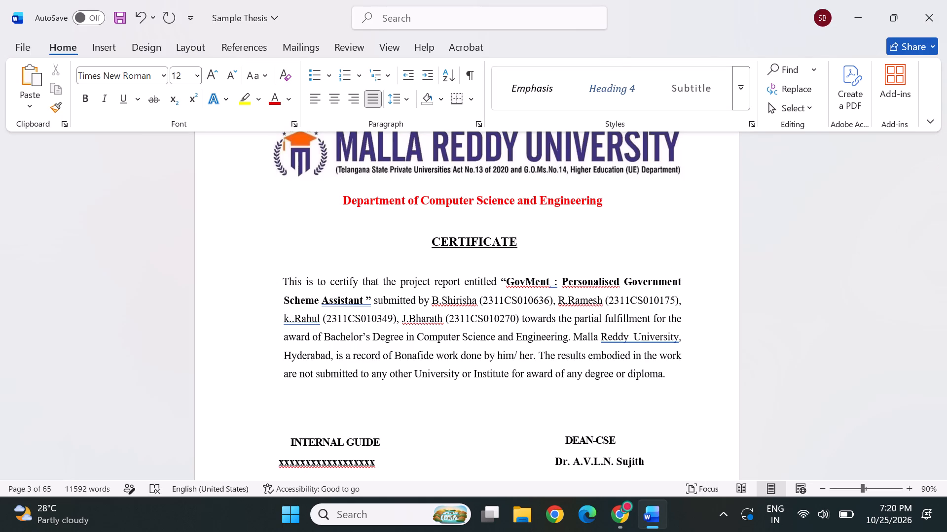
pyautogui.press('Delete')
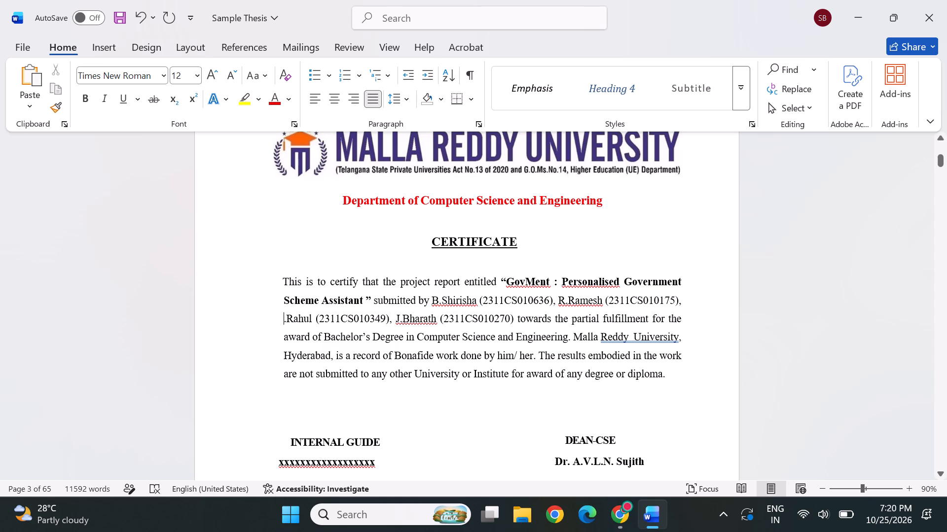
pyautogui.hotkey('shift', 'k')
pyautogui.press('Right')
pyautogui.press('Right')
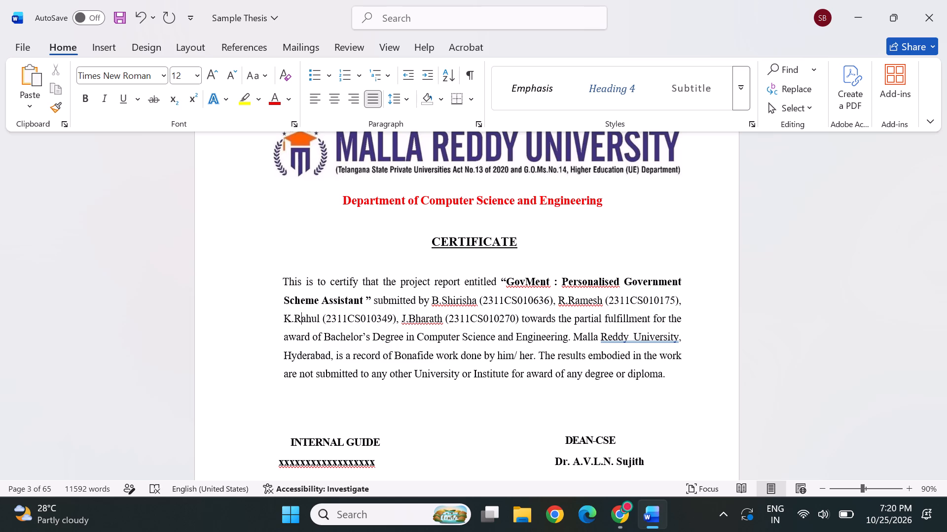
# Replace the third student's given name with the abstract form's two-part name, keeping the second part lowercase after a space.
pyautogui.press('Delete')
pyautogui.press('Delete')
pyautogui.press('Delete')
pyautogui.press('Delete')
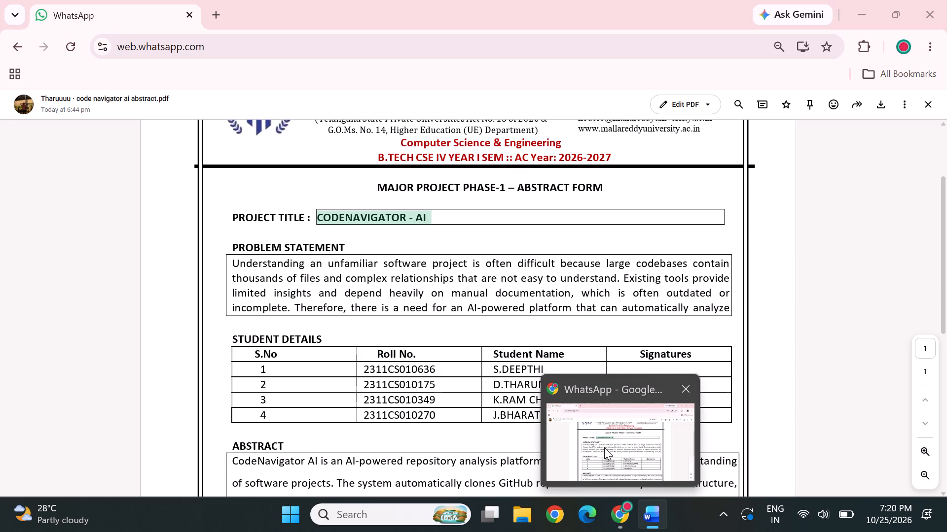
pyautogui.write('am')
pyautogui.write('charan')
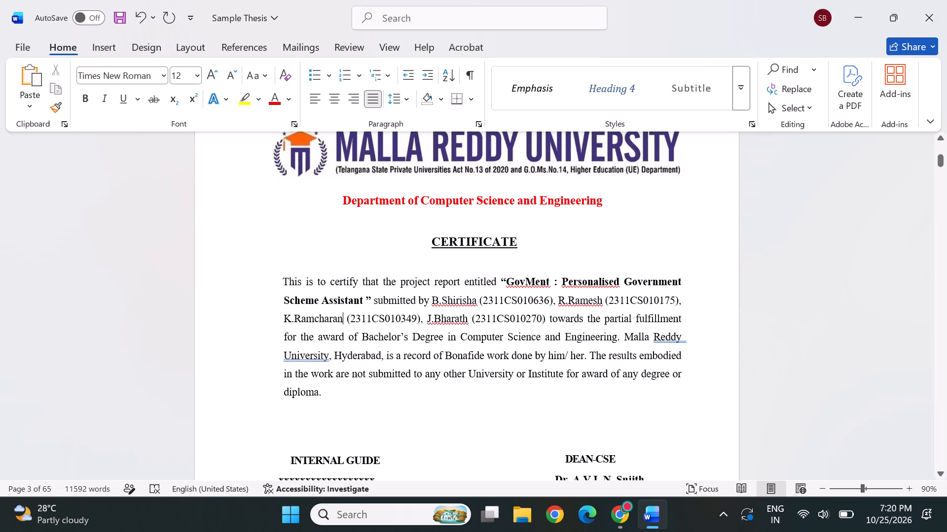
pyautogui.click(315, 322)
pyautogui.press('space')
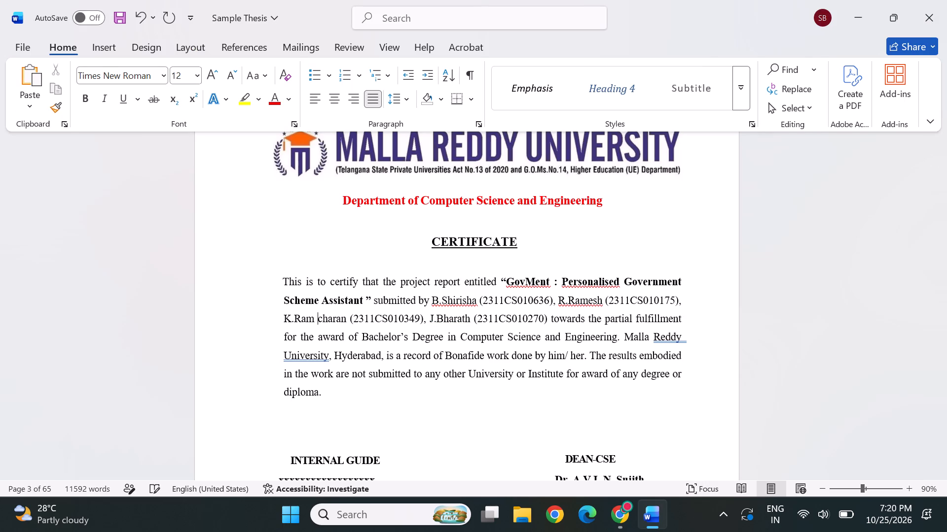
# Replace the second student's initial and name in the certificate paragraph with those from the abstract form, joining both capitalized name parts.
pyautogui.click(566, 302)
pyautogui.press('Left')
pyautogui.press('Delete')
pyautogui.press('Delete')
pyautogui.press('Delete')
pyautogui.press('Delete')
pyautogui.press('Delete')
pyautogui.press('Delete')
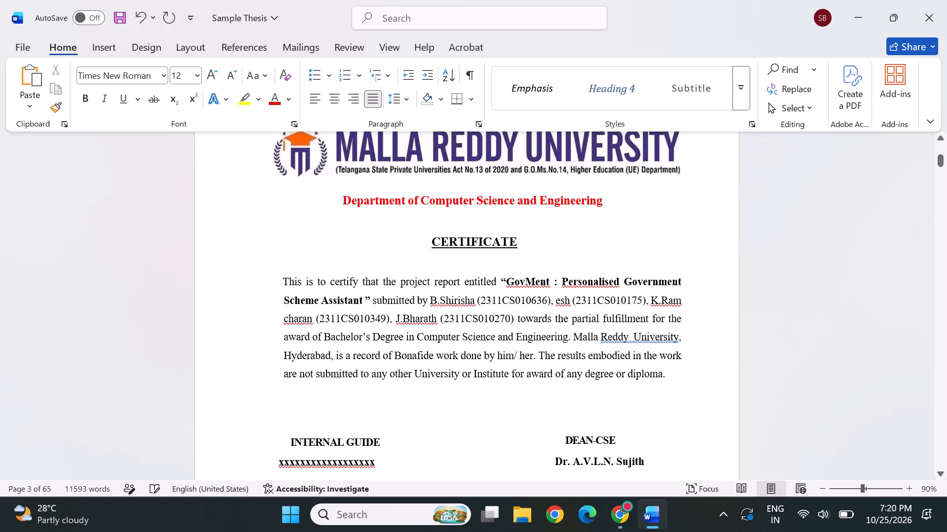
pyautogui.press('Delete')
pyautogui.press('Delete')
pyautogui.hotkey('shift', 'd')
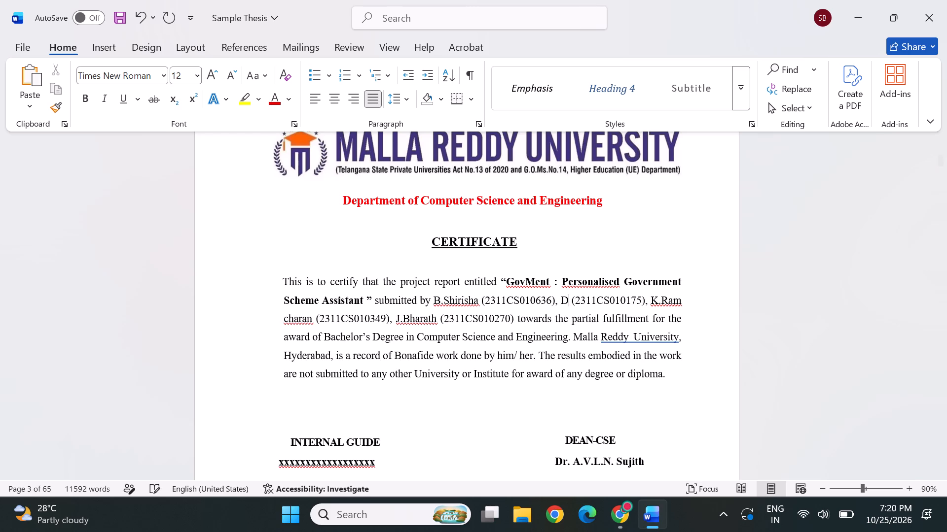
pyautogui.hotkey('shift', '>')
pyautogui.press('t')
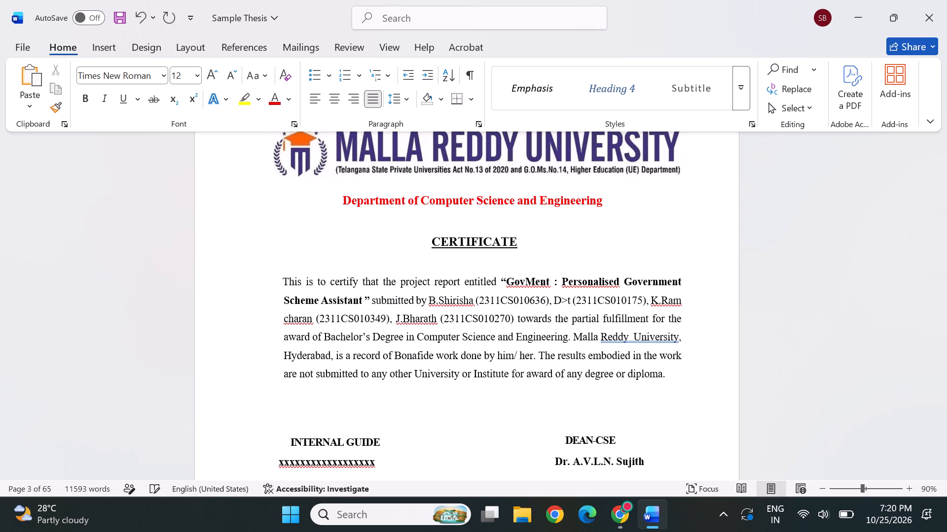
pyautogui.press('Left')
pyautogui.press('Left')
pyautogui.press('Delete')
pyautogui.press('Delete')
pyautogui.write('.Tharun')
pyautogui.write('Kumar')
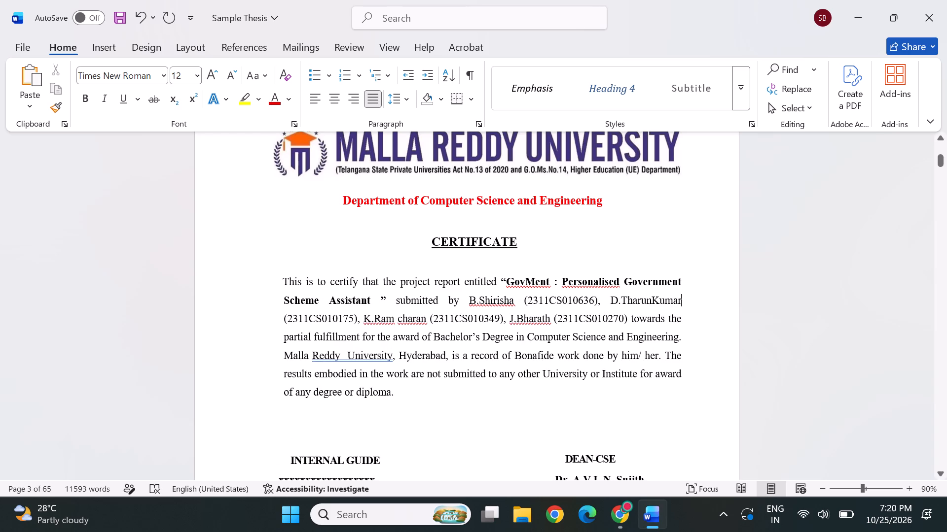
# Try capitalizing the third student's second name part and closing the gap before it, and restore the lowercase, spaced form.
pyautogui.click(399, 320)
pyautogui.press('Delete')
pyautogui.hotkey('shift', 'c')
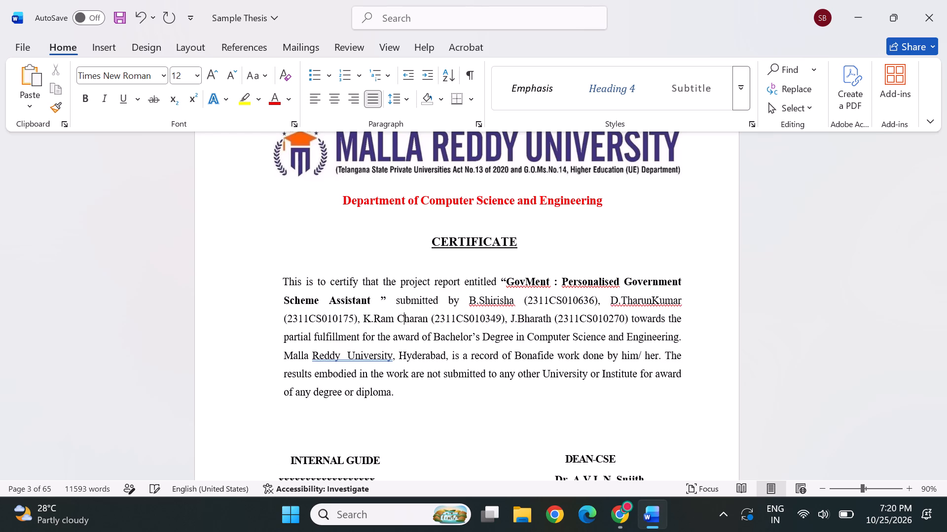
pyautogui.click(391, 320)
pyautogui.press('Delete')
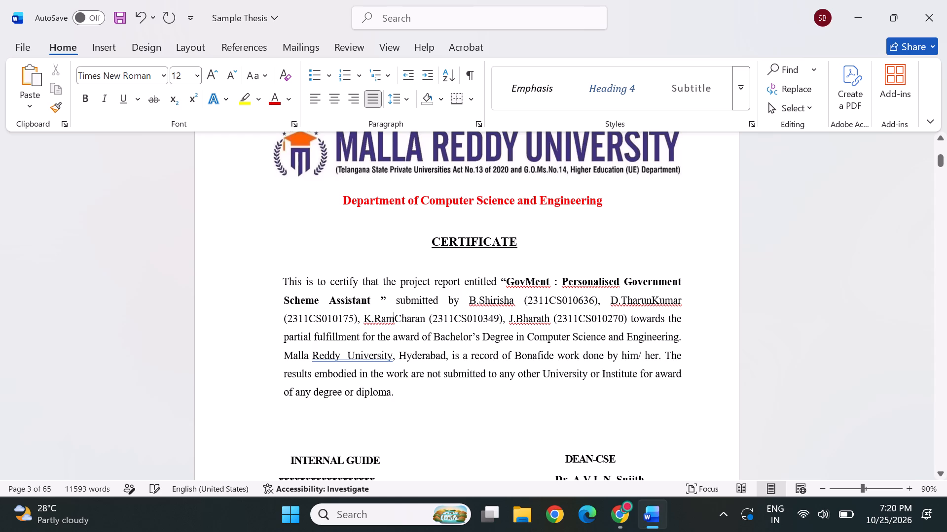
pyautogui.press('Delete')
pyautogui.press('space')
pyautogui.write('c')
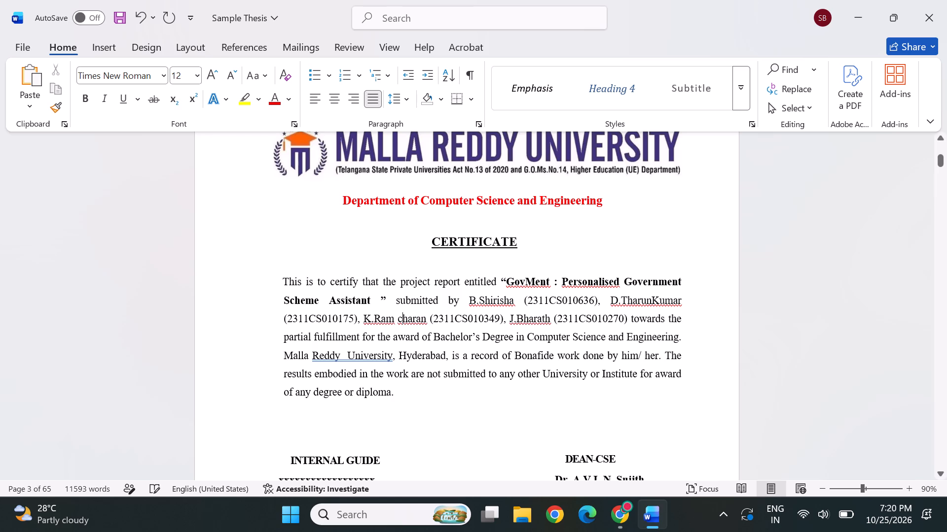
# Make the second part of the second student's name lowercase, keeping it joined to the first part.
pyautogui.click(655, 304)
pyautogui.press('Delete')
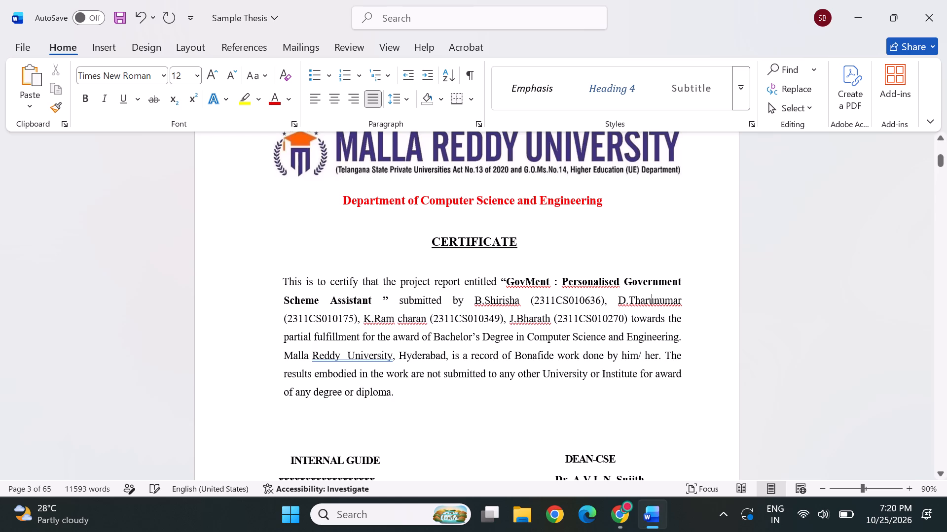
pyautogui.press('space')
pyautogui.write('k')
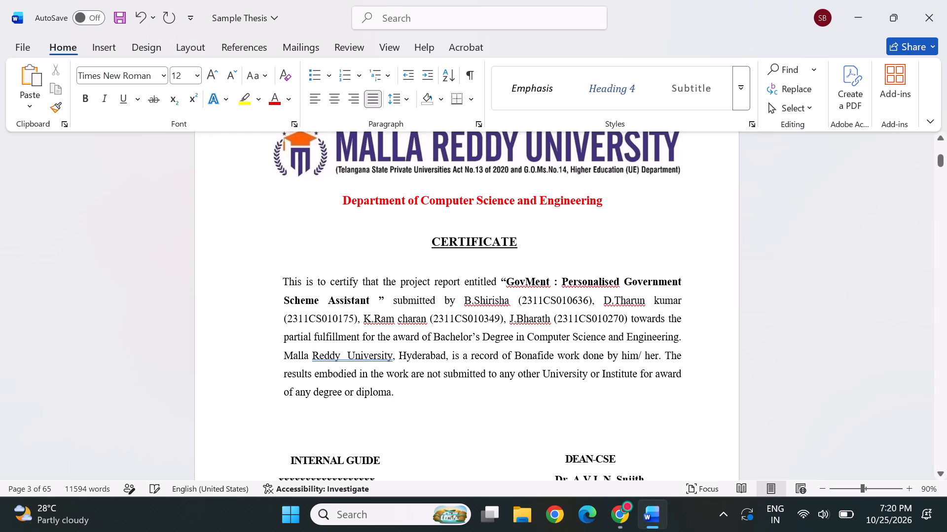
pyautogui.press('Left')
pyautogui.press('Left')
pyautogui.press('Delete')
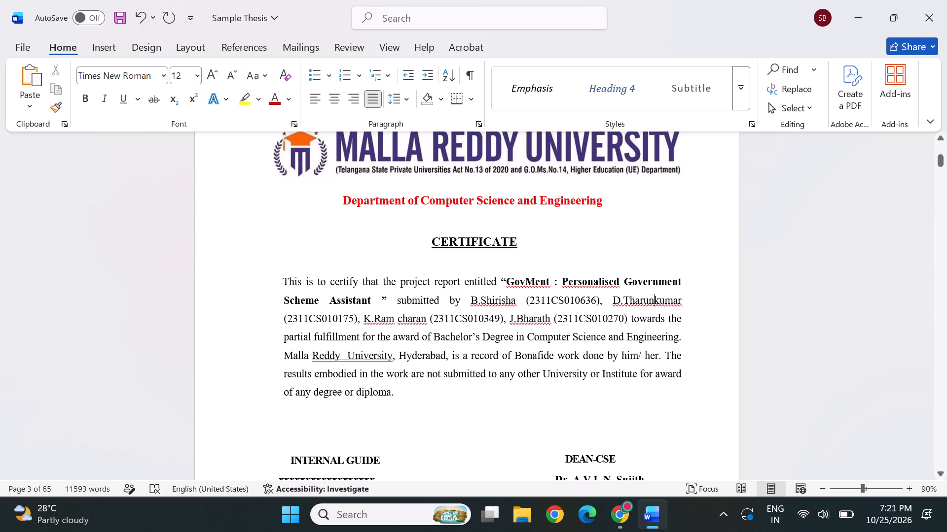
# Replace the first student's initial and name with those from the abstract form, with a space before the roll number.
pyautogui.moveTo(518, 300); pyautogui.dragTo(468, 300)
pyautogui.press('Delete')
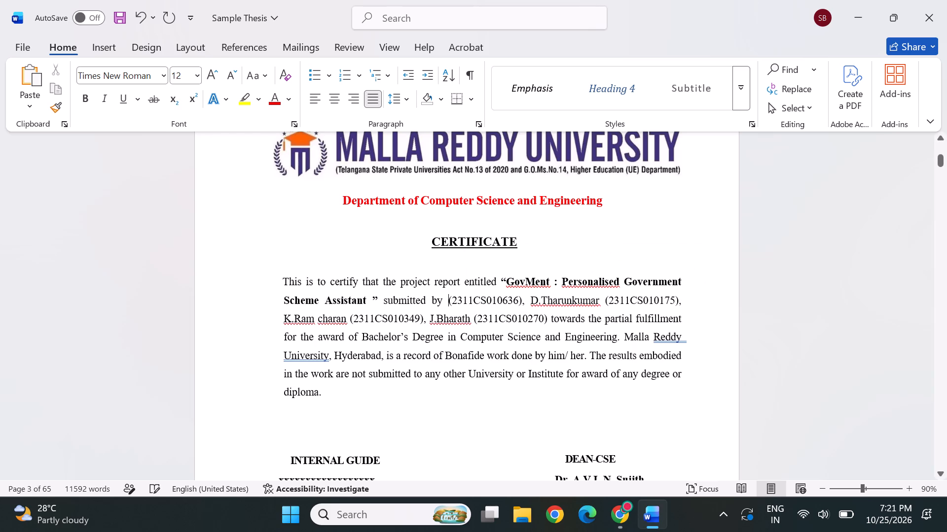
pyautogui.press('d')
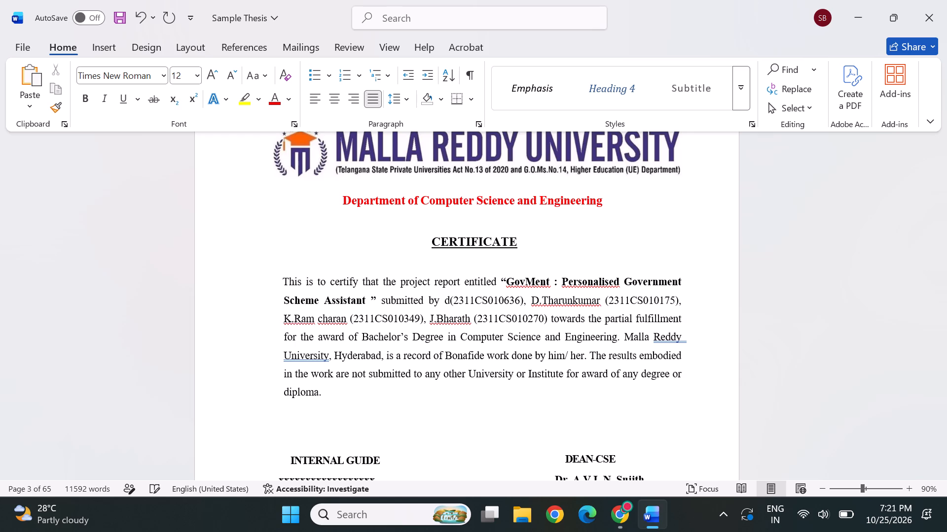
pyautogui.press('Left')
pyautogui.press('Delete')
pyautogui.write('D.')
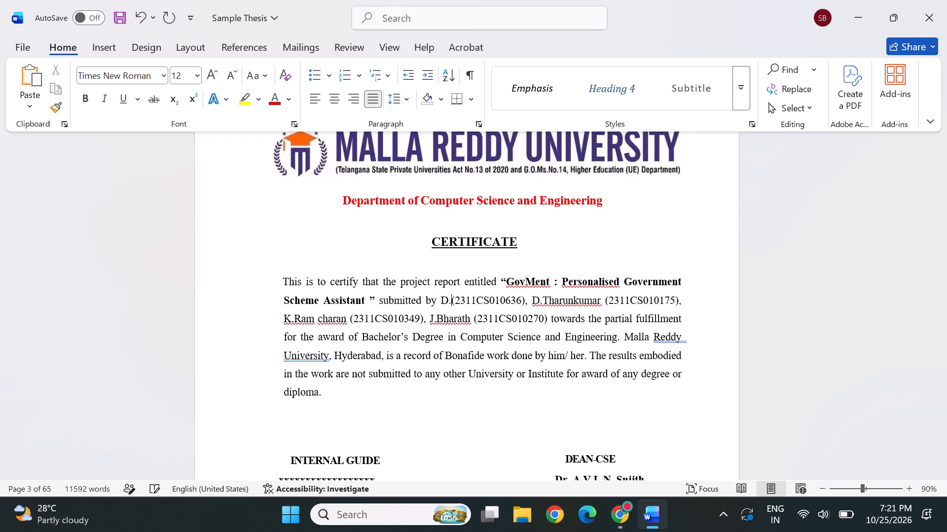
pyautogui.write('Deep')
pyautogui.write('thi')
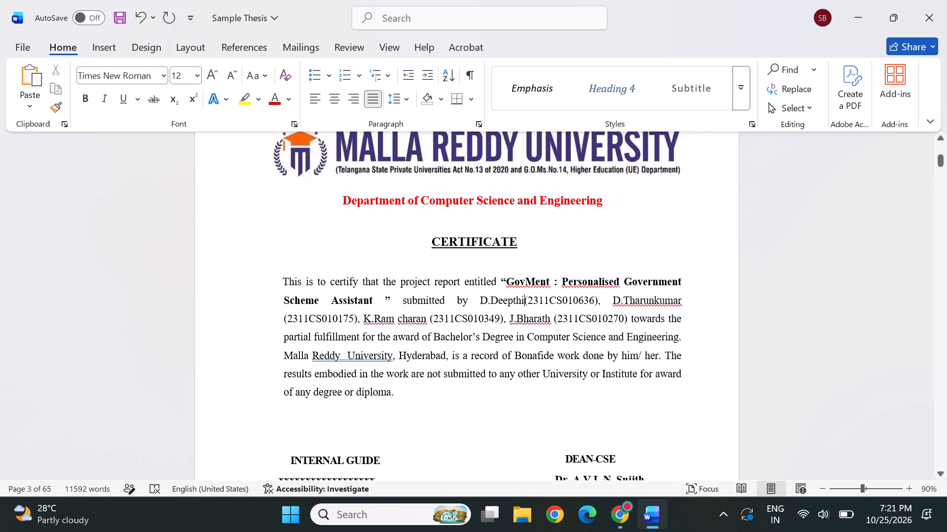
pyautogui.click(473, 304)
pyautogui.press('Right')
pyautogui.press('Delete')
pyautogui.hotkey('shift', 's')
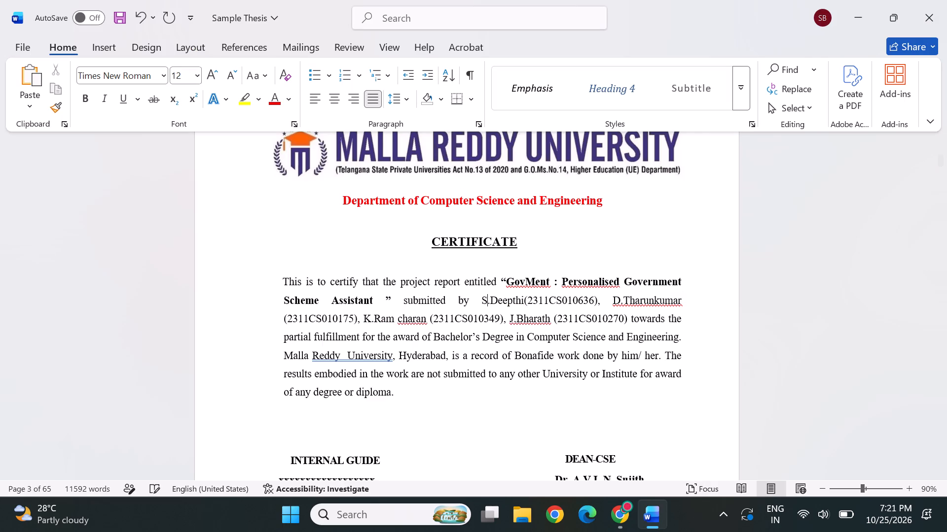
pyautogui.click(524, 305)
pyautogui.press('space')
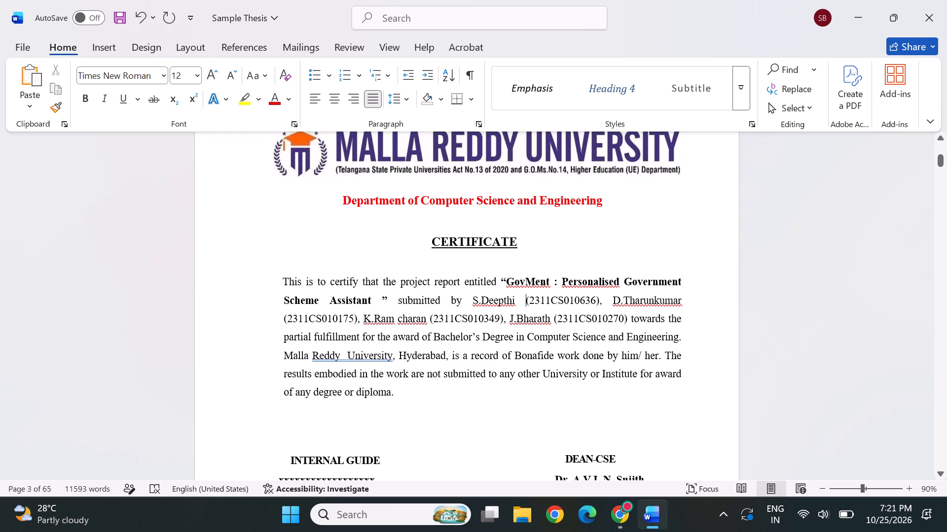
# Delete the old project title between the quotation marks in the certificate paragraph.
pyautogui.moveTo(507, 281); pyautogui.dragTo(358, 302)
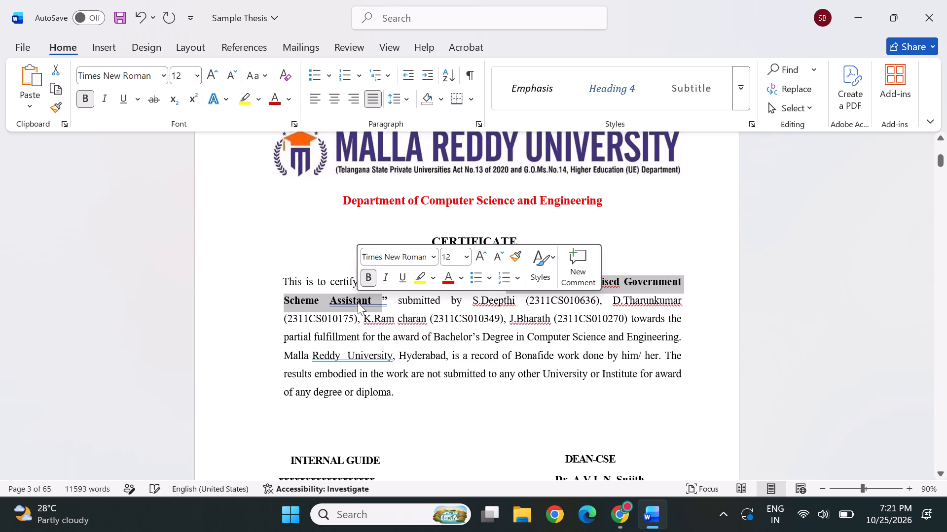
pyautogui.press('Delete')
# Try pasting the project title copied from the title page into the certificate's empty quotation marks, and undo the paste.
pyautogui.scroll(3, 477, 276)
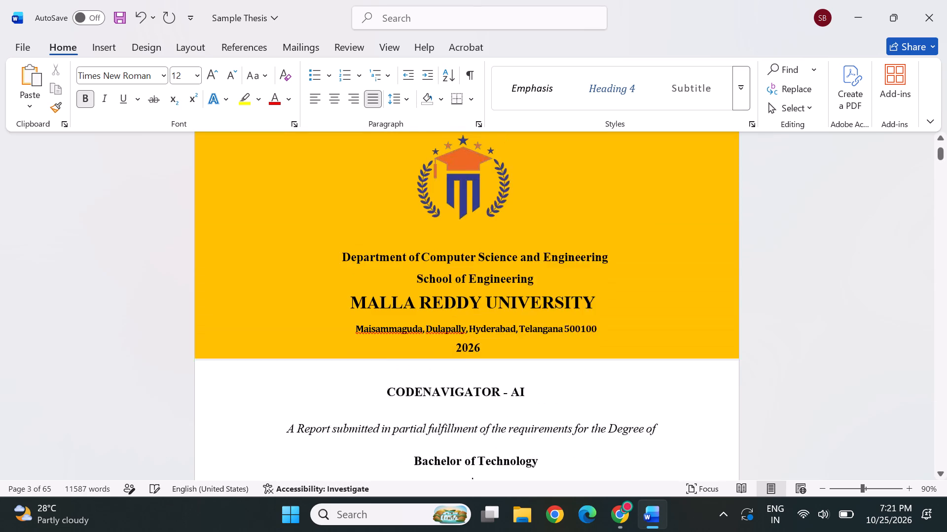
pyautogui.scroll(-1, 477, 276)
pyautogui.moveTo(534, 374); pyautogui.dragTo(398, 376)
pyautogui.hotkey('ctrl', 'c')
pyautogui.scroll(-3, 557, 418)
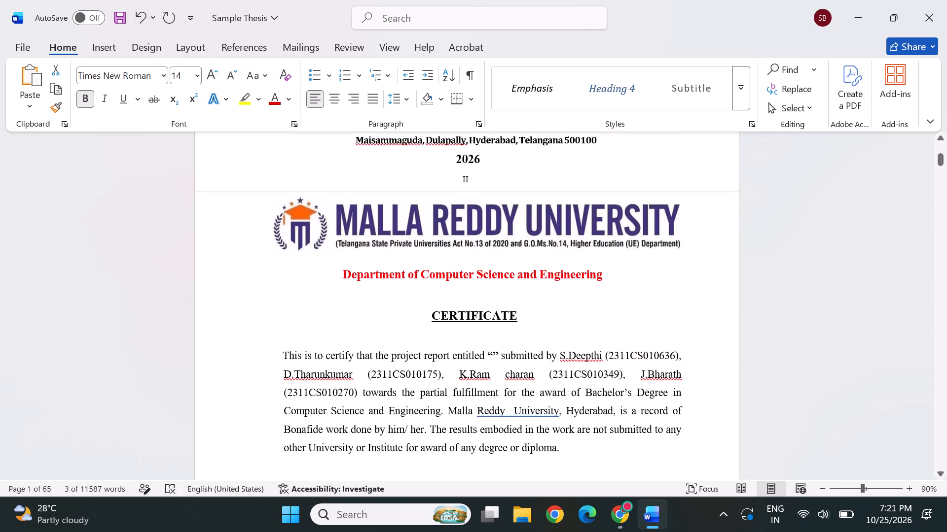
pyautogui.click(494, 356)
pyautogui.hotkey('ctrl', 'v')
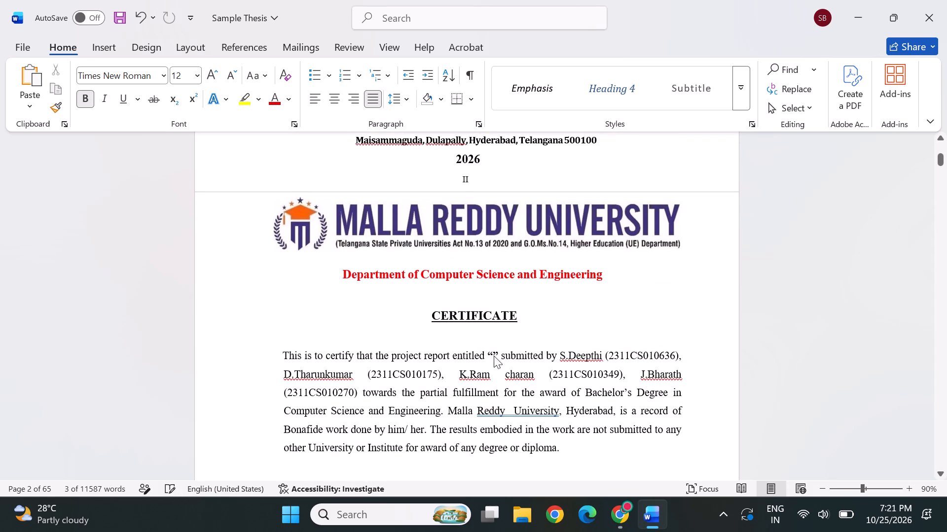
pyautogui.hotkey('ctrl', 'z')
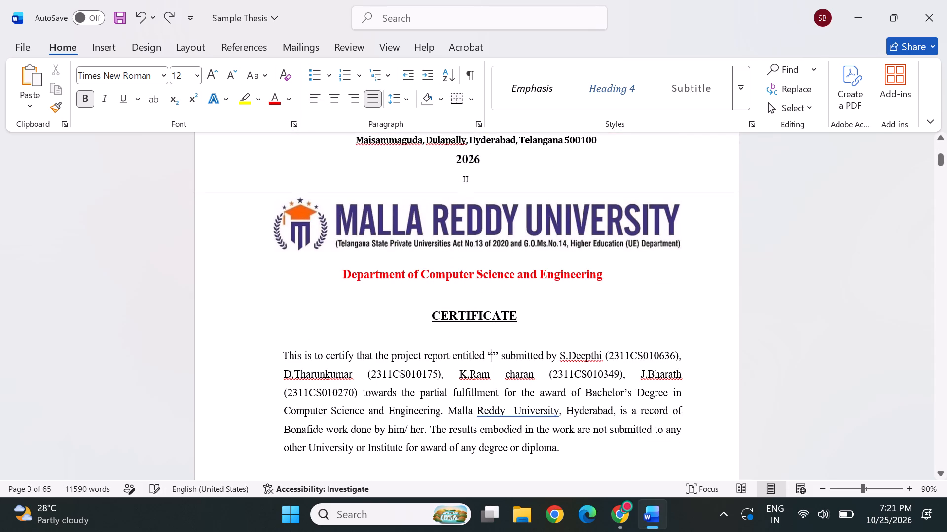
# Enter the project title CODENAVIGATOR - AI inside the certificate's quotation marks, with a space after the opening quote.
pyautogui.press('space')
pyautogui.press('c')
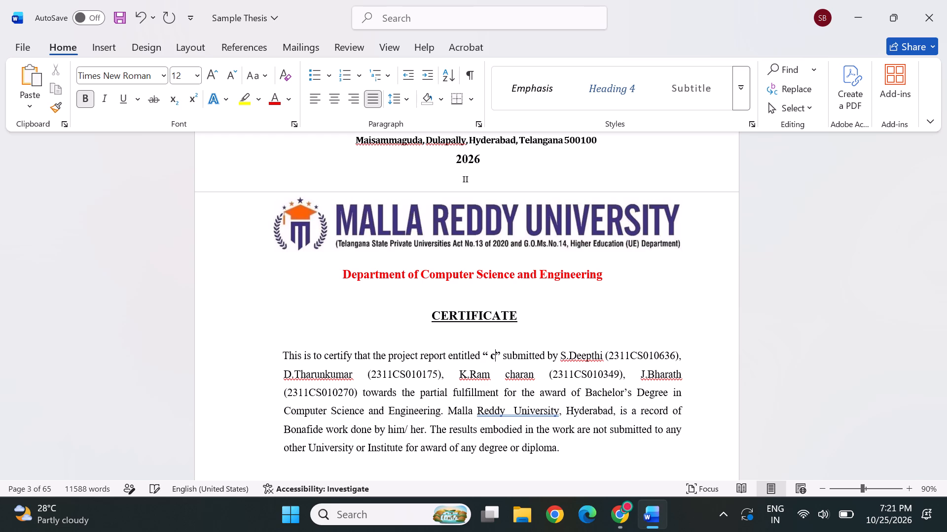
pyautogui.press('Left')
pyautogui.press('Delete')
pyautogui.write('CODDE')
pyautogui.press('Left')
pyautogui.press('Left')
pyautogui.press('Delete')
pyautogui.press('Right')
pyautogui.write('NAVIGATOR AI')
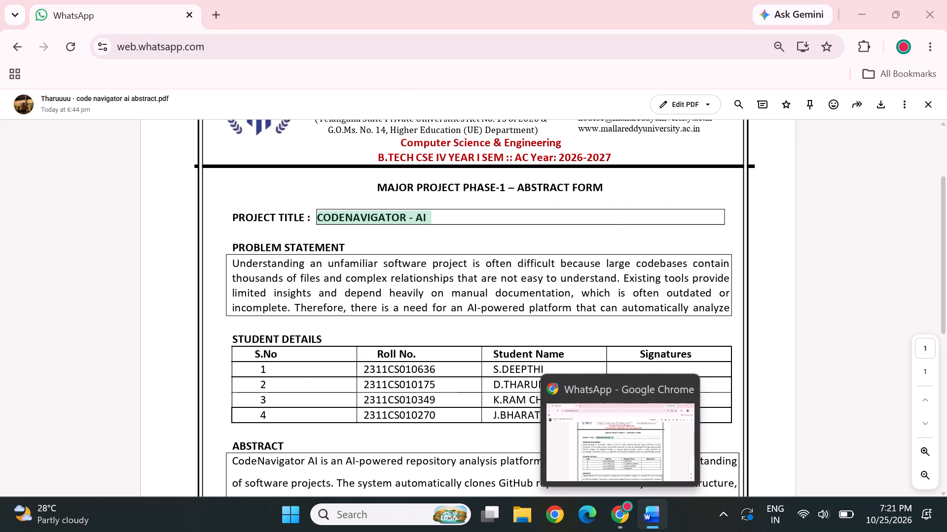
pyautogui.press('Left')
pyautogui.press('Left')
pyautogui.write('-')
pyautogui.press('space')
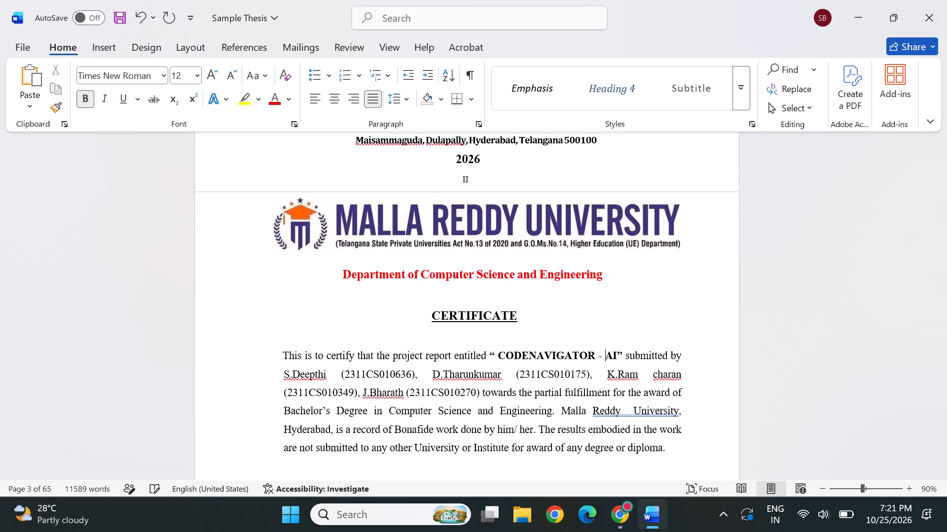
# Remove the space before the first student's roll number and the space after the comma that follows it.
pyautogui.click(328, 374)
pyautogui.press('Delete')
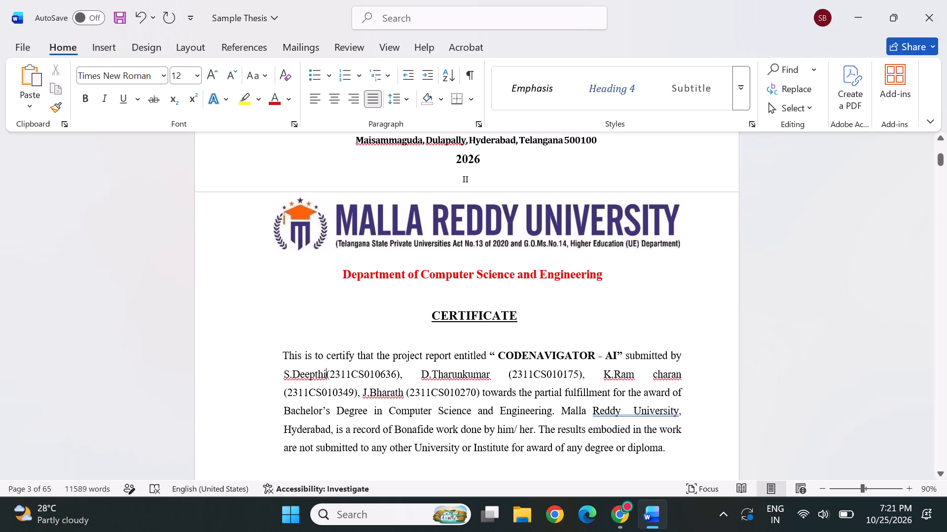
pyautogui.click(403, 376)
pyautogui.press('Delete')
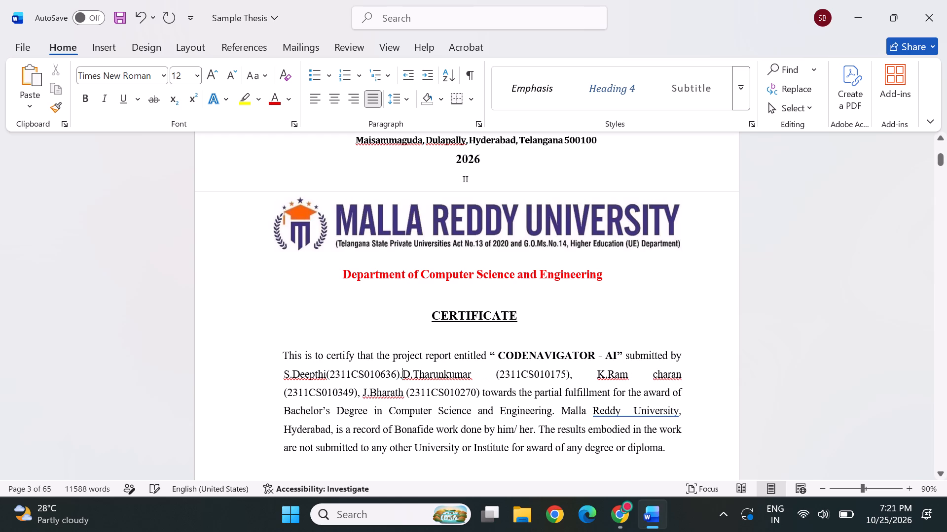
# Remove the space before the second student's roll number and the space after the comma that follows it in the certificate.
pyautogui.click(467, 378)
pyautogui.press('Right')
pyautogui.press('Delete')
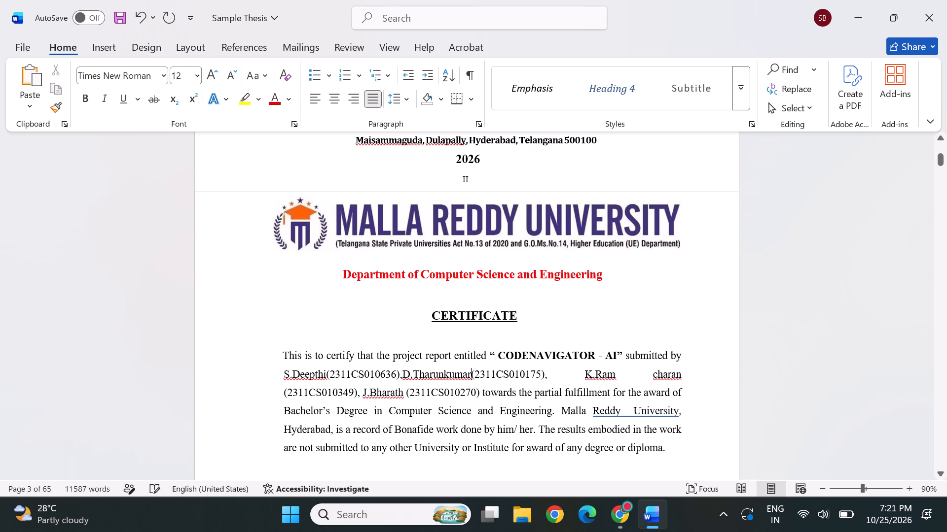
pyautogui.click(553, 372)
pyautogui.press('Delete')
# Close up the space inside the third student's name and delete the opening parenthesis before that student's roll number.
pyautogui.press('Right')
pyautogui.press('Right')
pyautogui.press('Right')
pyautogui.press('Right')
pyautogui.press('Right')
pyautogui.press('Delete')
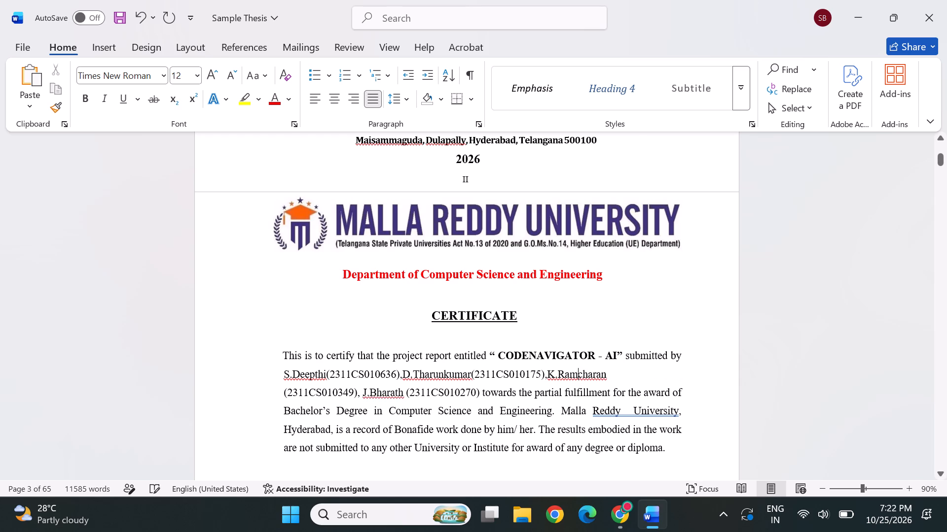
pyautogui.click(608, 374)
pyautogui.press('Delete')
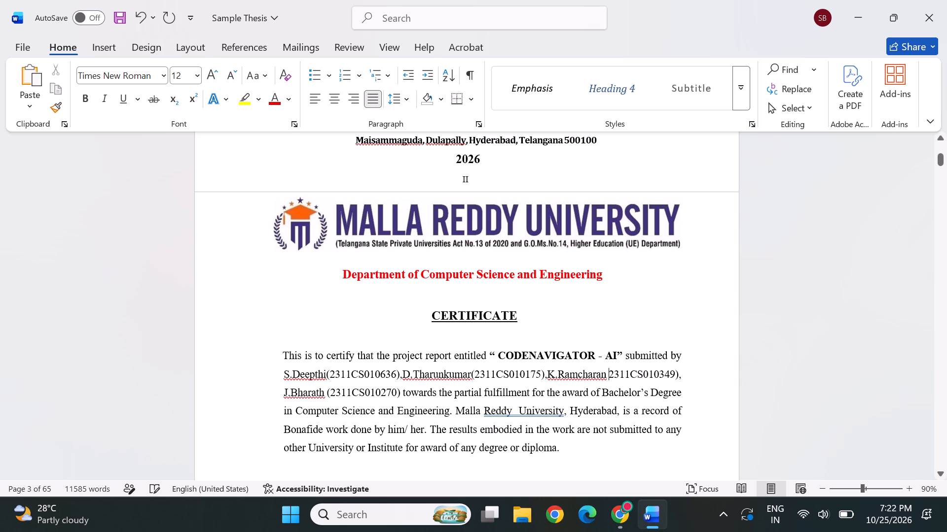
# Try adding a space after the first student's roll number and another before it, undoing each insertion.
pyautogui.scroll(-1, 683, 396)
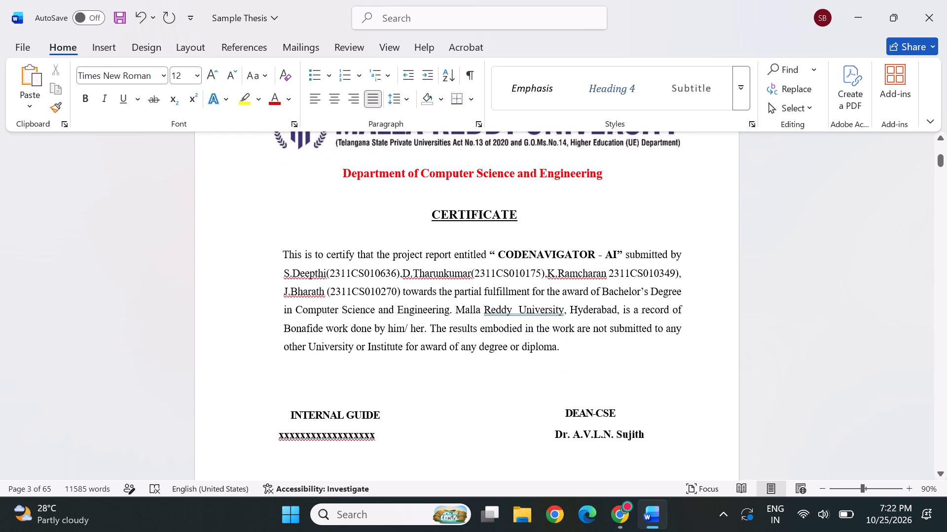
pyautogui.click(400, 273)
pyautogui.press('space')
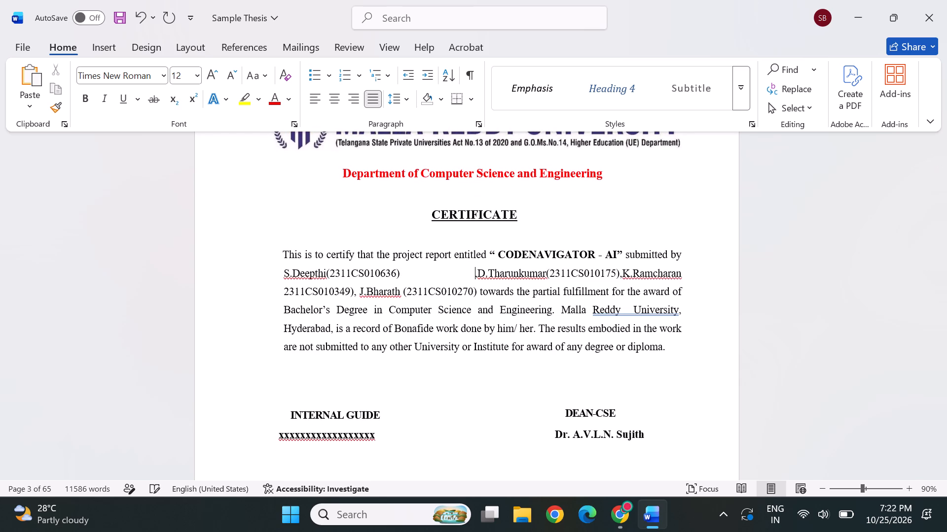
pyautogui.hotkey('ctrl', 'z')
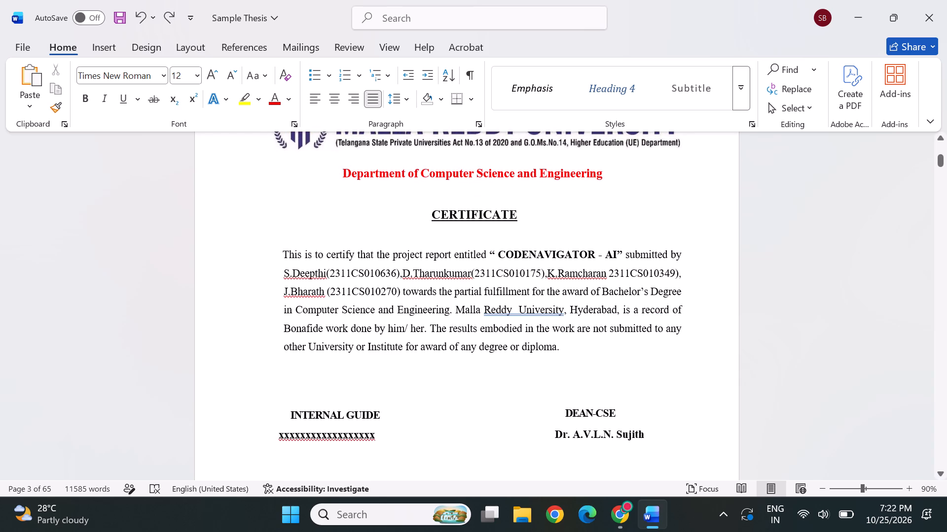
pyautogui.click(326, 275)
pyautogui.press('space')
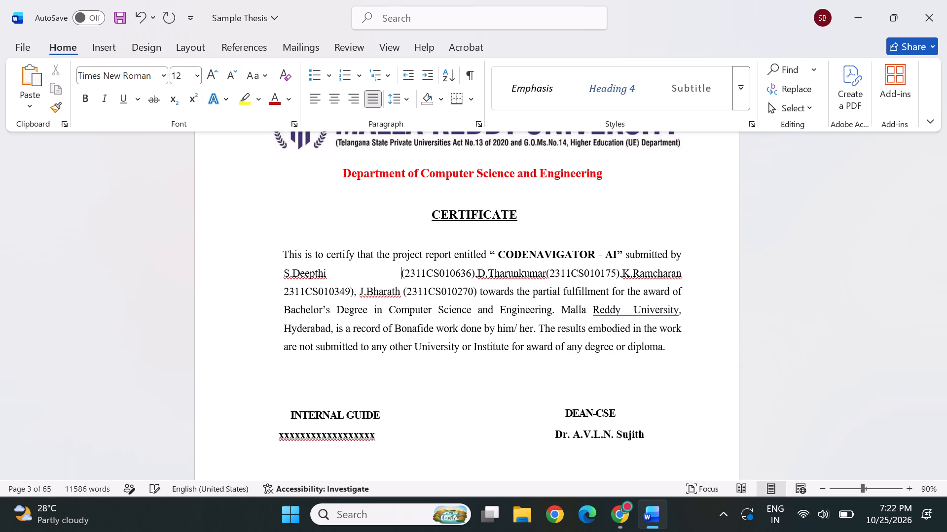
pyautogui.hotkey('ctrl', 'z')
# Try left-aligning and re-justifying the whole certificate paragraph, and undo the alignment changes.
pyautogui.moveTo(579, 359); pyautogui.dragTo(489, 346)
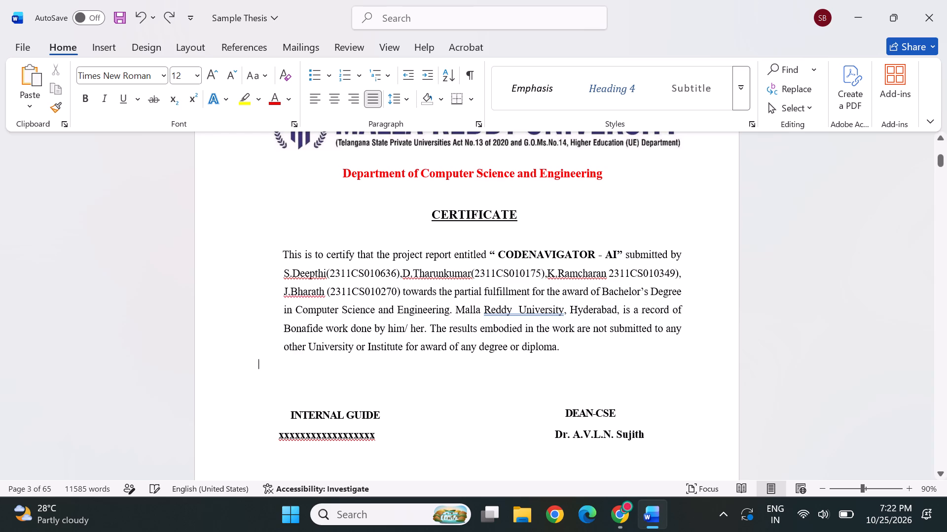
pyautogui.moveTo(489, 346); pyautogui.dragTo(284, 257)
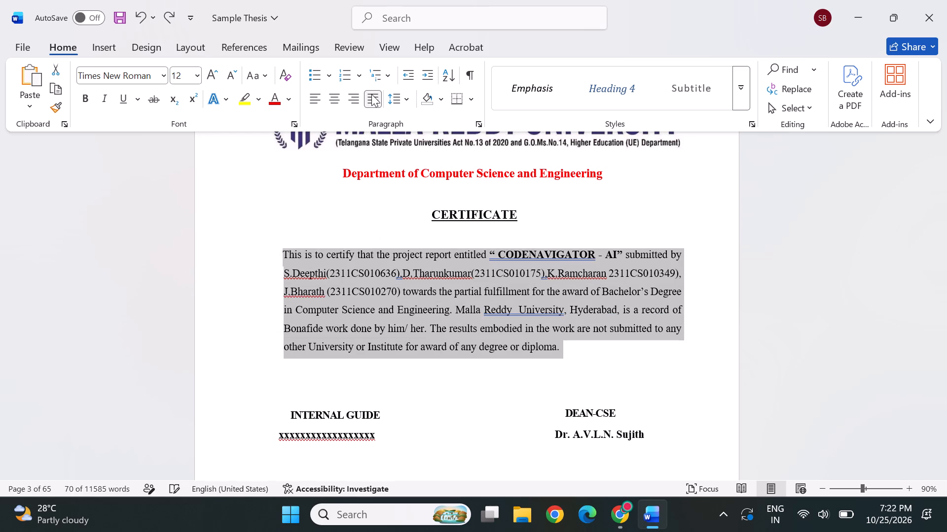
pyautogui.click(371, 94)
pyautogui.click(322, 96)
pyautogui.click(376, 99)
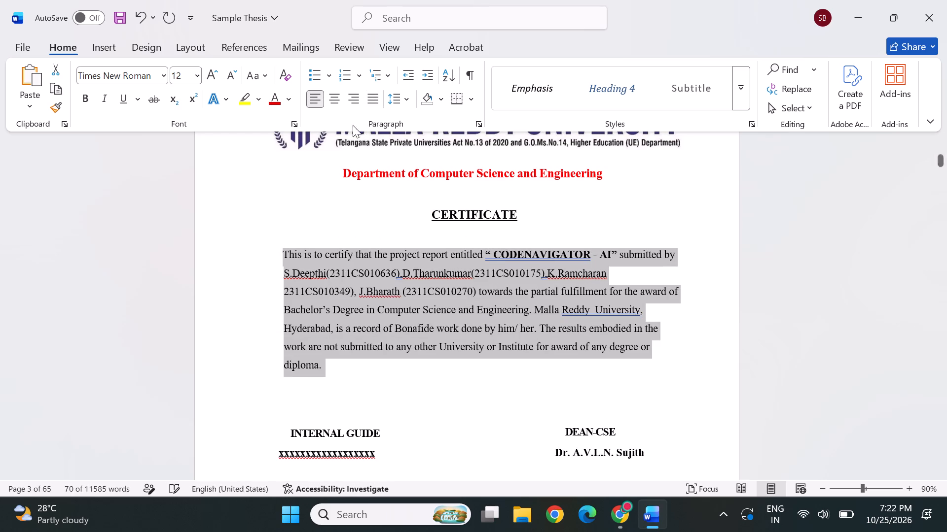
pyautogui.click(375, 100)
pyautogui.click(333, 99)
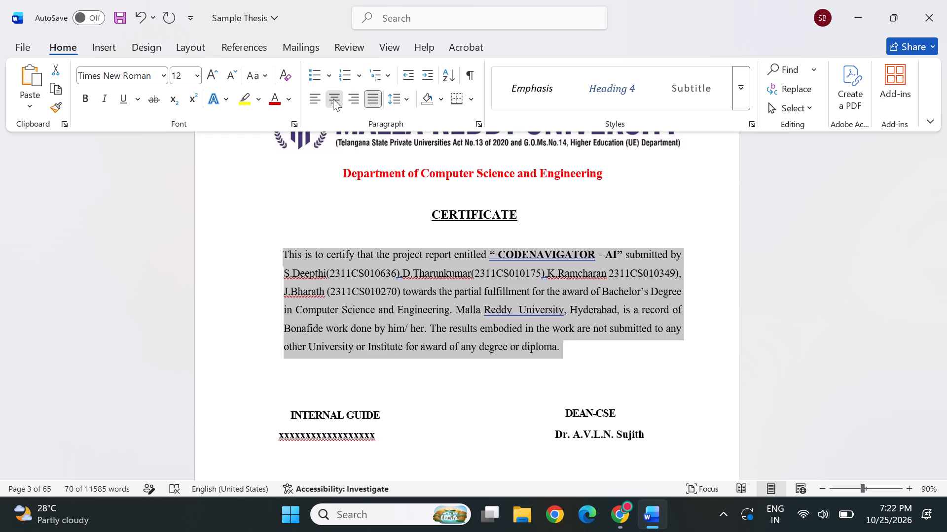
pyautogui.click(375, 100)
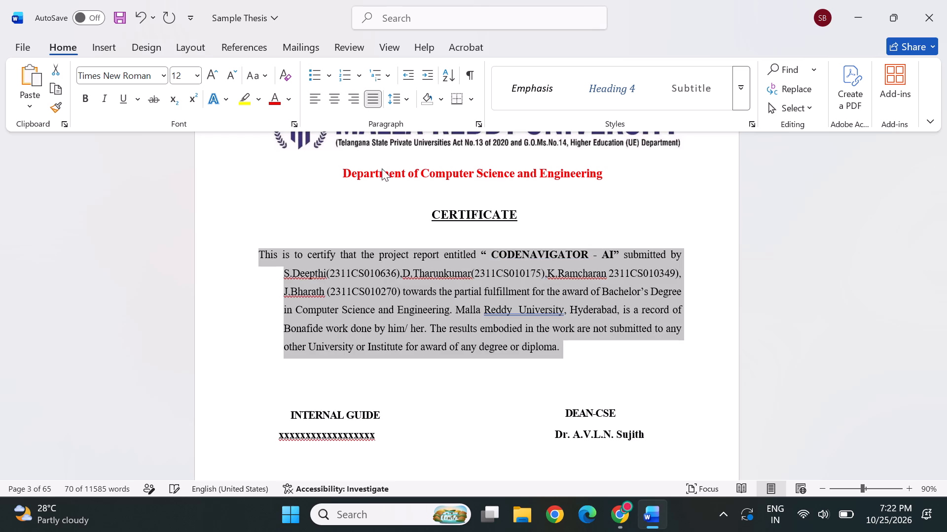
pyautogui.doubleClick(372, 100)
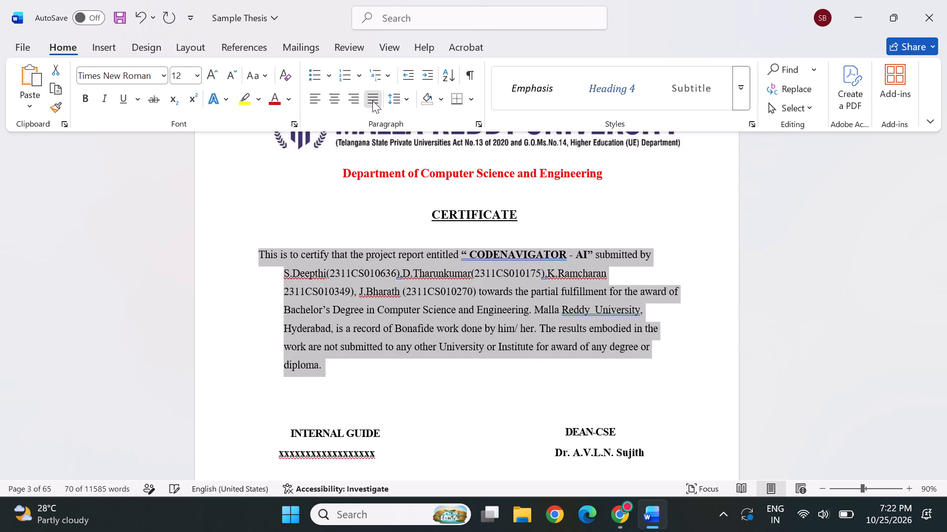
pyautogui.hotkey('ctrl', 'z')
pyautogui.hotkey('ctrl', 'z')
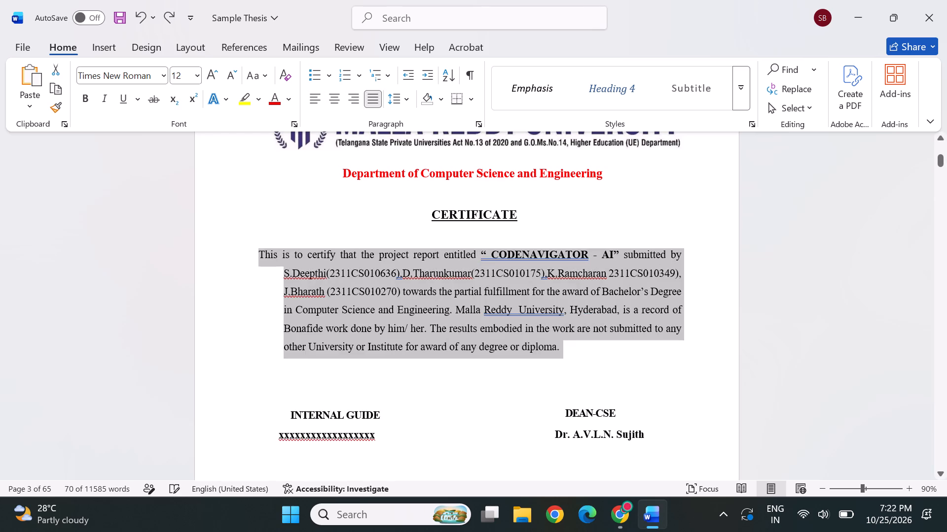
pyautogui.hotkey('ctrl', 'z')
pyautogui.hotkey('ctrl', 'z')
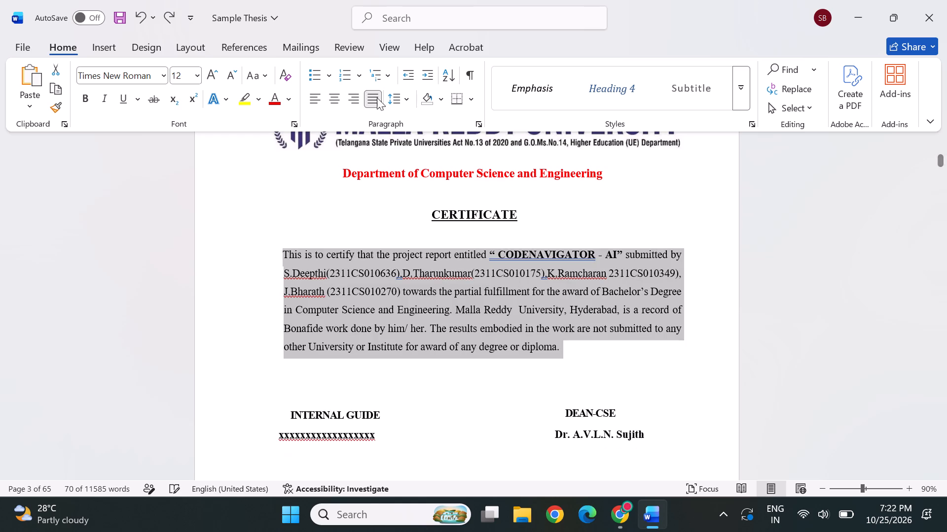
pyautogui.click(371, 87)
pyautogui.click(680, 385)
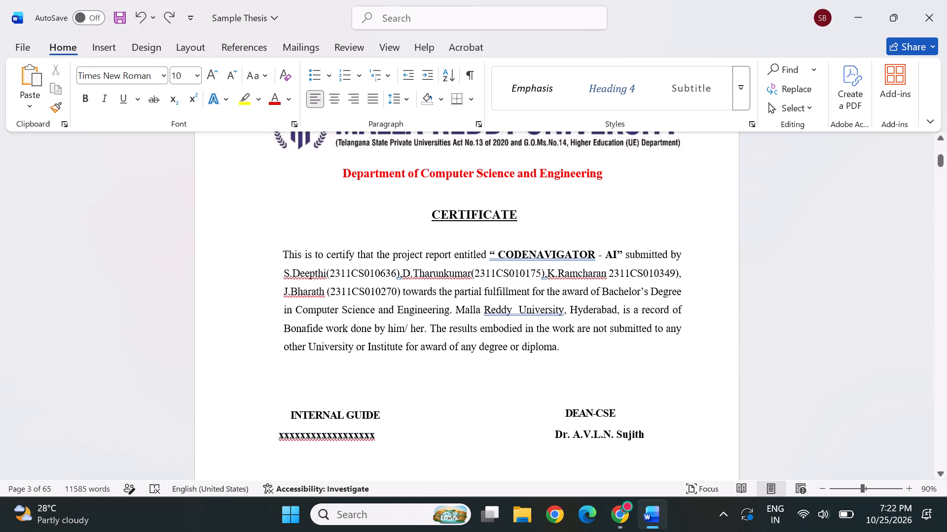
# Replace the placeholder name under INTERNAL GUIDE on the certificate page with Archana.
pyautogui.scroll(-1, 574, 394)
pyautogui.moveTo(378, 251); pyautogui.dragTo(336, 248)
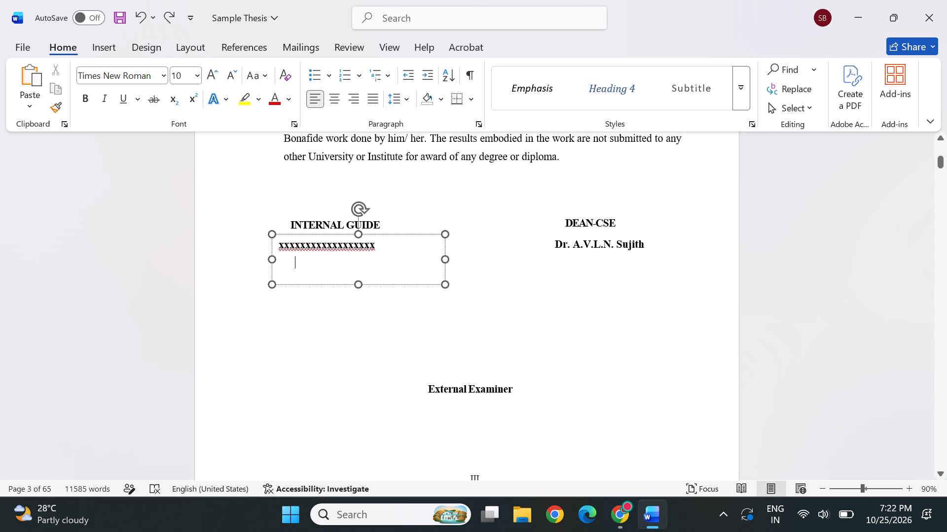
pyautogui.moveTo(336, 248); pyautogui.dragTo(282, 249)
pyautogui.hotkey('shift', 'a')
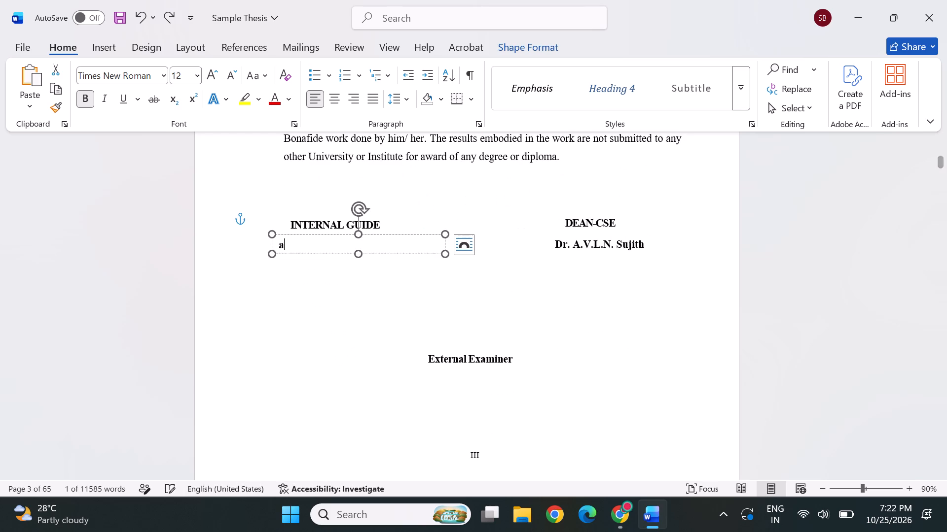
pyautogui.press('Left')
pyautogui.press('Delete')
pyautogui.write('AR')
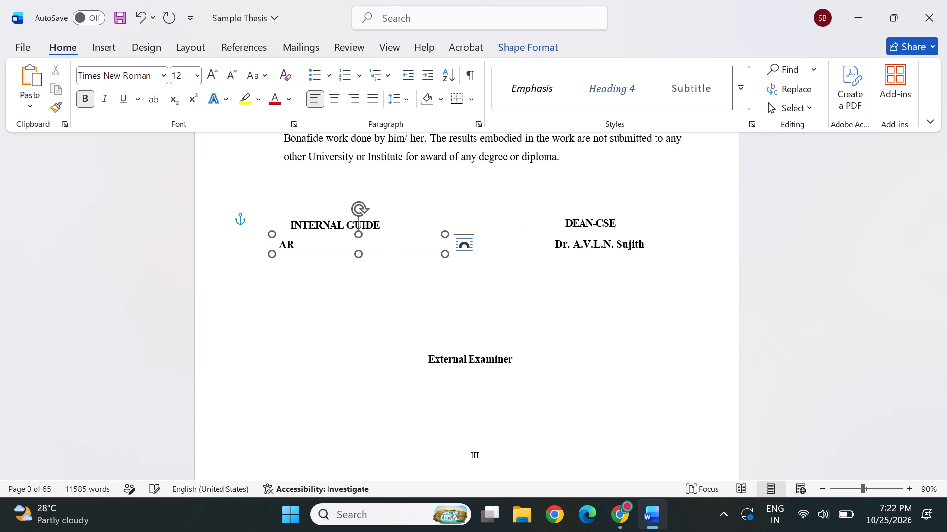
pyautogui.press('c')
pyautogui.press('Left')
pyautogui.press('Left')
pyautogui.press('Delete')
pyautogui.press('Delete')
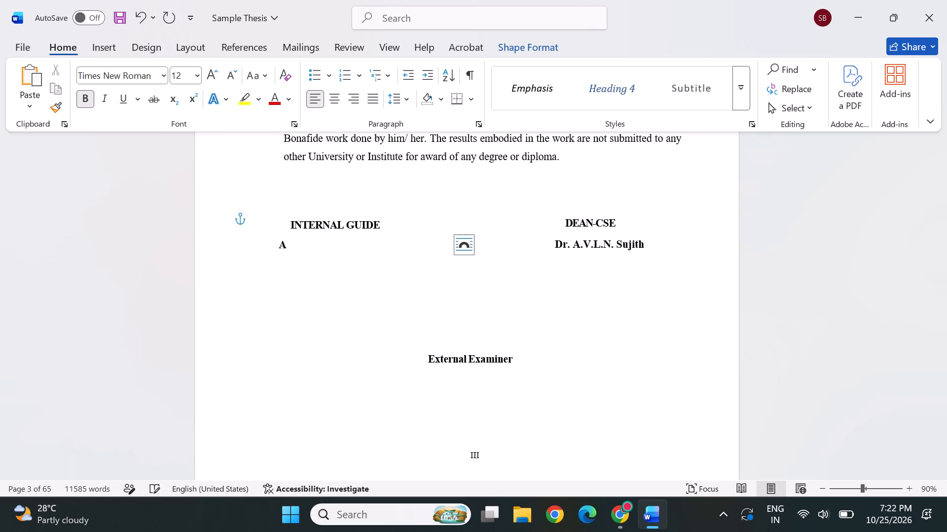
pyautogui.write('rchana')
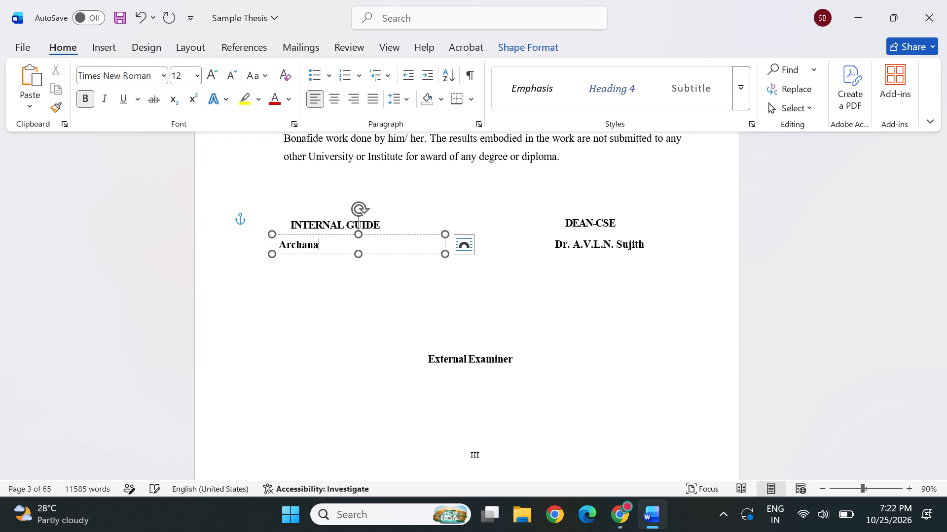
# Indent the guide's name by one tab so it sits beneath the INTERNAL GUIDE heading.
pyautogui.click(282, 246)
pyautogui.press('Left')
pyautogui.press('Tab')
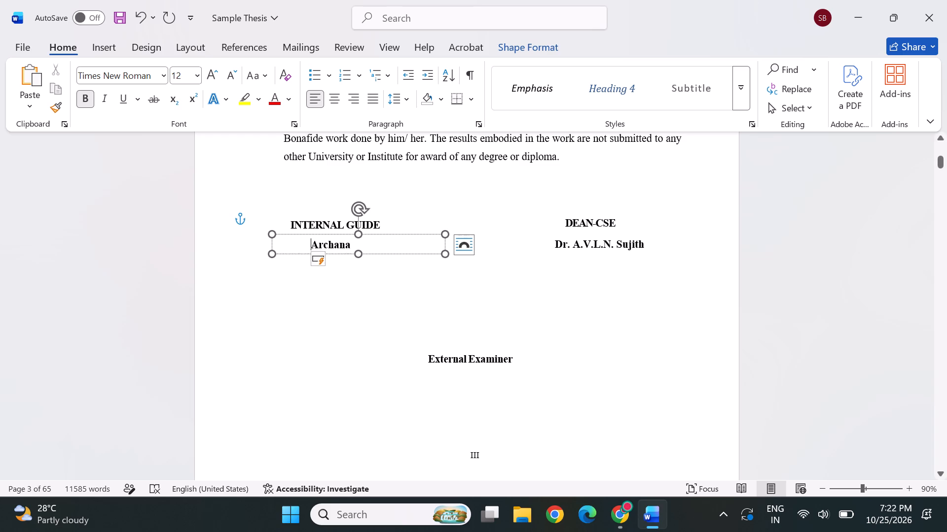
pyautogui.click(366, 292)
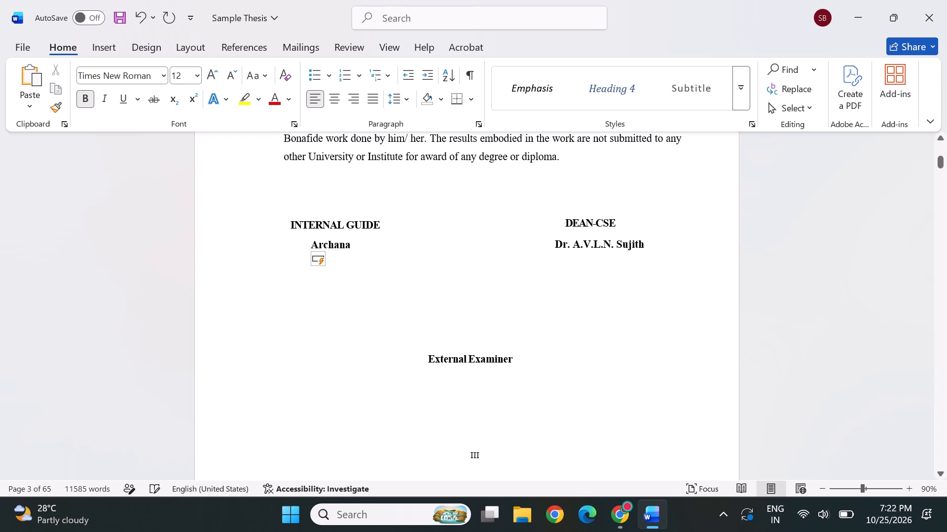
# Delete the old project title between the quotation marks in the declaration paragraph.
pyautogui.scroll(-1, 505, 364)
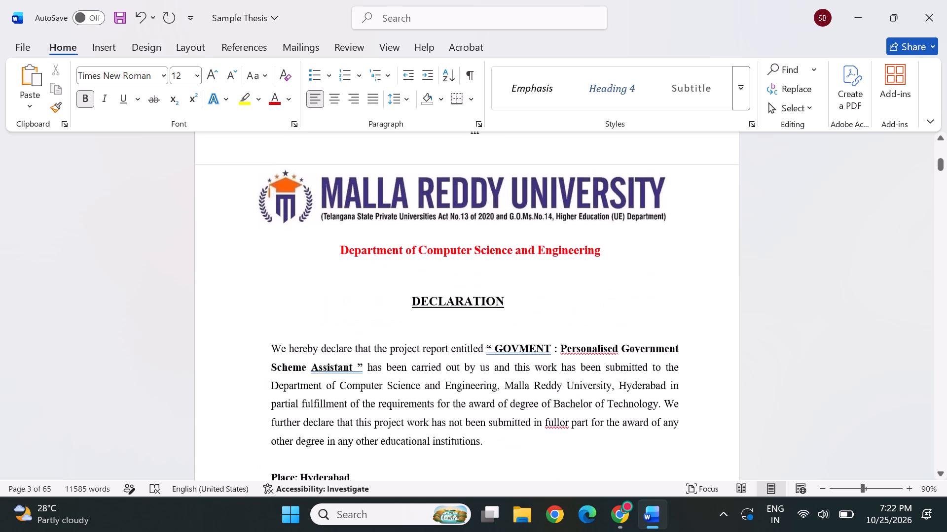
pyautogui.scroll(-1, 447, 330)
pyautogui.moveTo(494, 265); pyautogui.dragTo(377, 274)
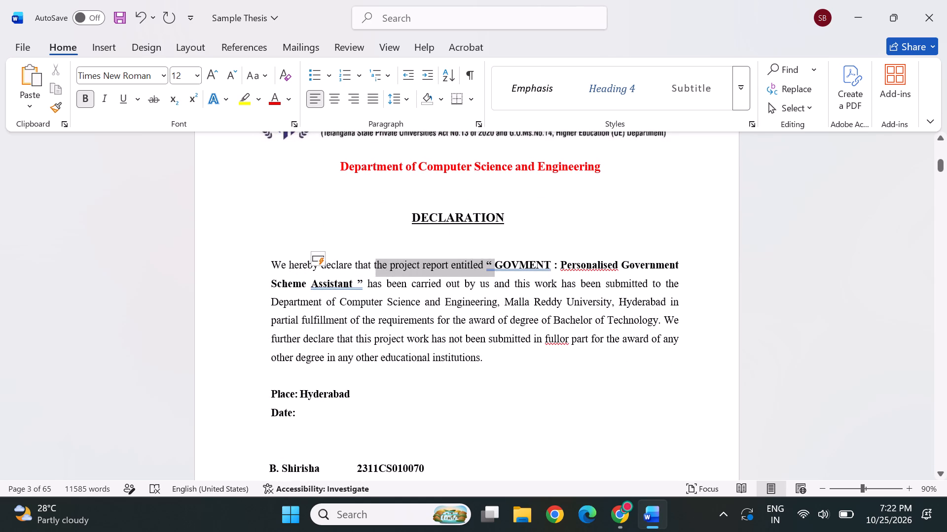
pyautogui.moveTo(377, 274); pyautogui.dragTo(344, 285)
pyautogui.press('Delete')
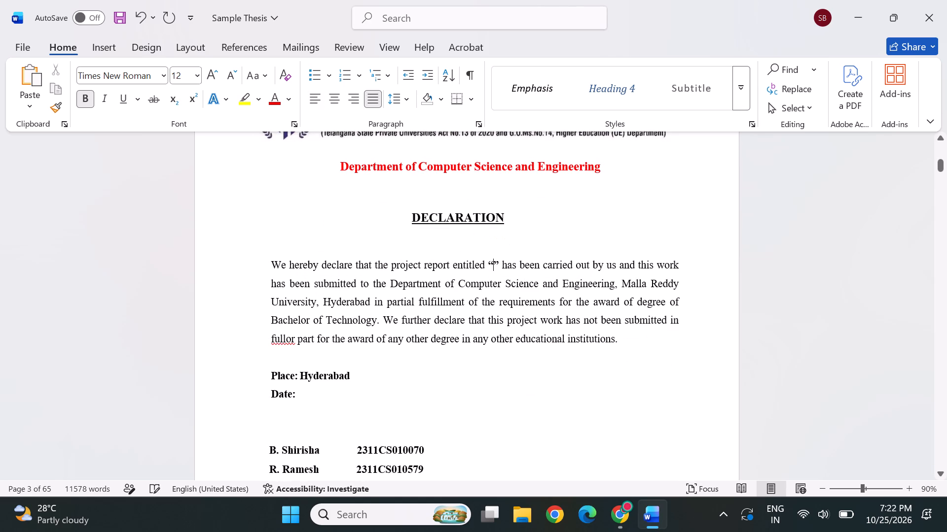
# Enter the project title CODENAVIGATOR - AI between the declaration's quotation marks.
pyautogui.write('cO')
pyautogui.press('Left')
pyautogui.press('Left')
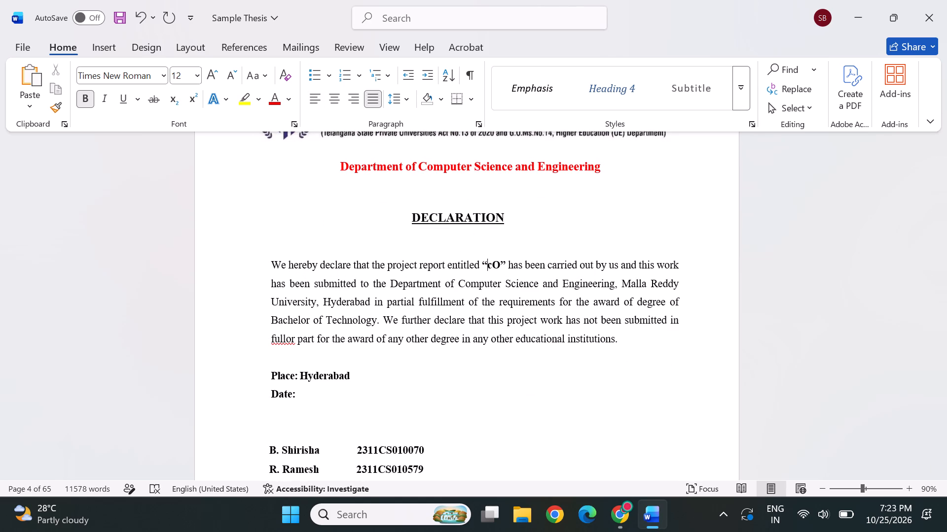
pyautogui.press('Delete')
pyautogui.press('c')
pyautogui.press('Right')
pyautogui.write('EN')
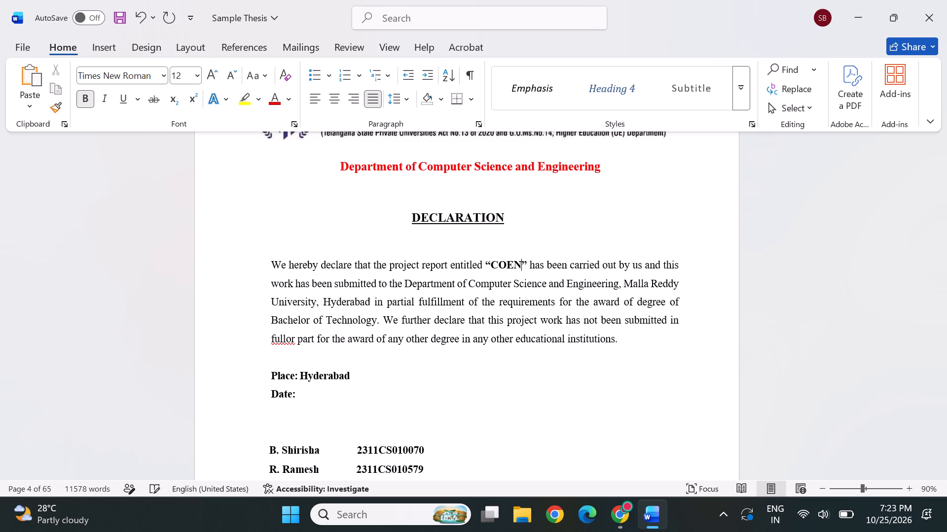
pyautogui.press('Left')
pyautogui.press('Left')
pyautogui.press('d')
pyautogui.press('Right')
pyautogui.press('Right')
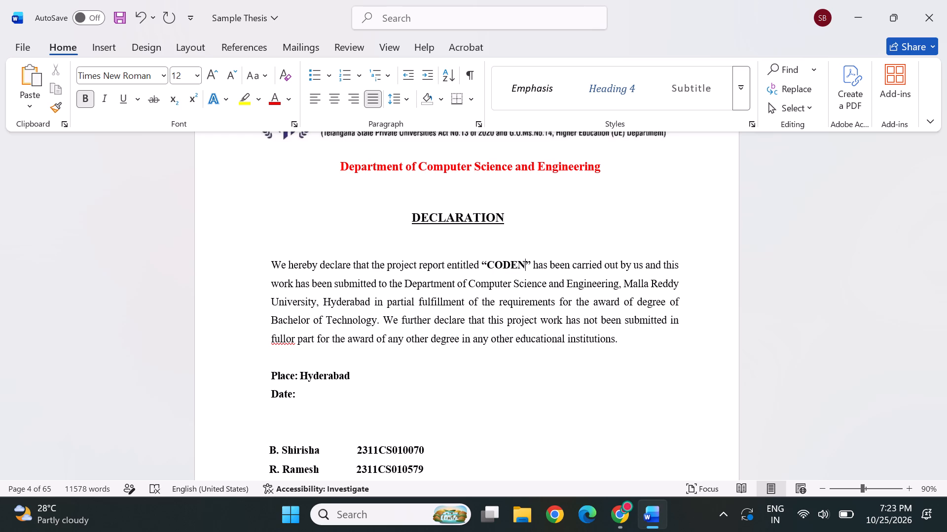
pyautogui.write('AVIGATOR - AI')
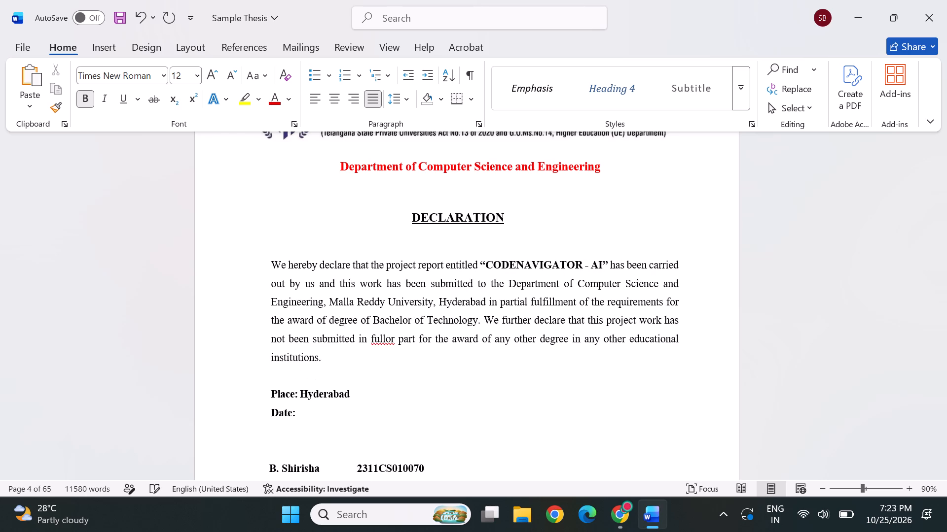
# Paste the copied project title over the list of four students and roll numbers at the end of the declaration.
pyautogui.scroll(-1, 434, 390)
pyautogui.scroll(-1, 353, 379)
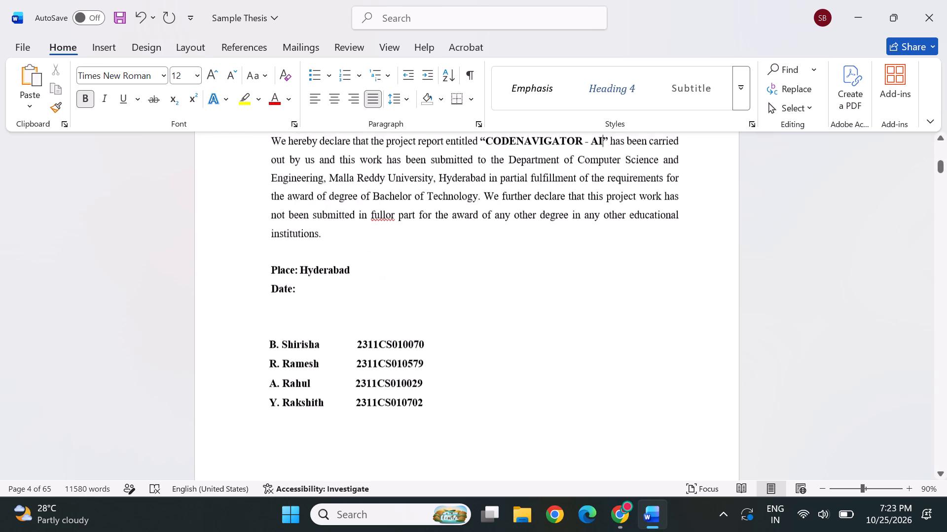
pyautogui.click(268, 266)
pyautogui.moveTo(268, 266); pyautogui.dragTo(424, 331)
pyautogui.hotkey('ctrl', 'v')
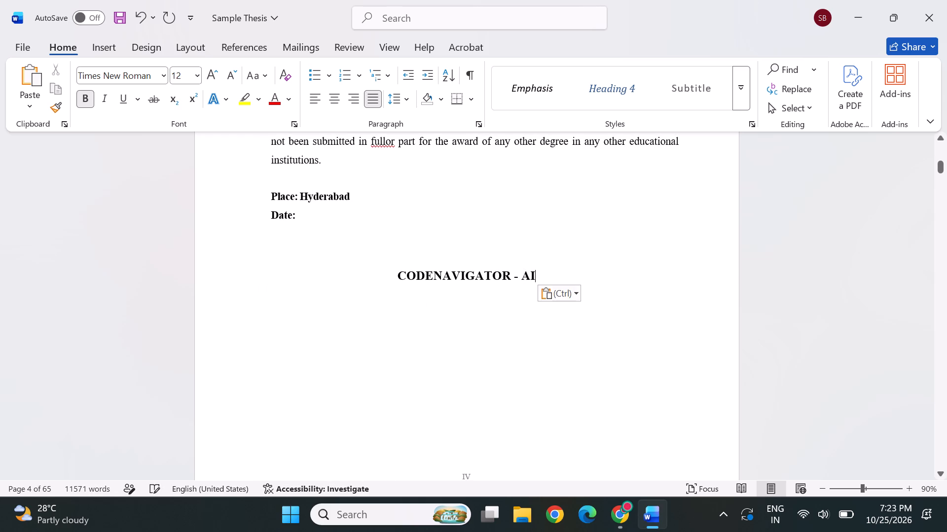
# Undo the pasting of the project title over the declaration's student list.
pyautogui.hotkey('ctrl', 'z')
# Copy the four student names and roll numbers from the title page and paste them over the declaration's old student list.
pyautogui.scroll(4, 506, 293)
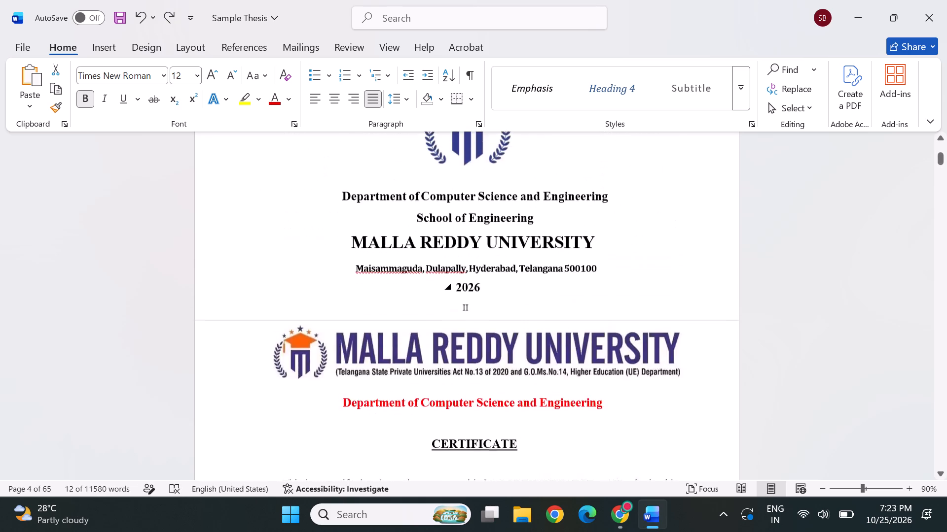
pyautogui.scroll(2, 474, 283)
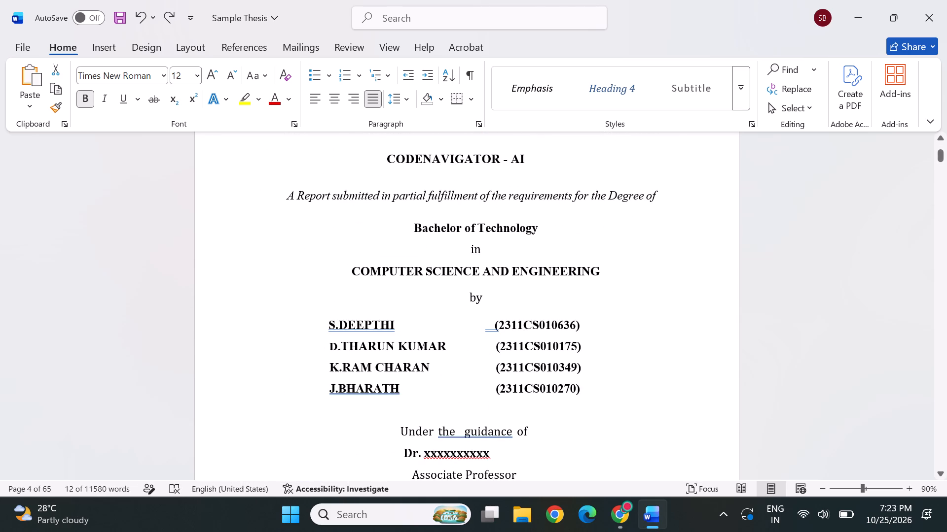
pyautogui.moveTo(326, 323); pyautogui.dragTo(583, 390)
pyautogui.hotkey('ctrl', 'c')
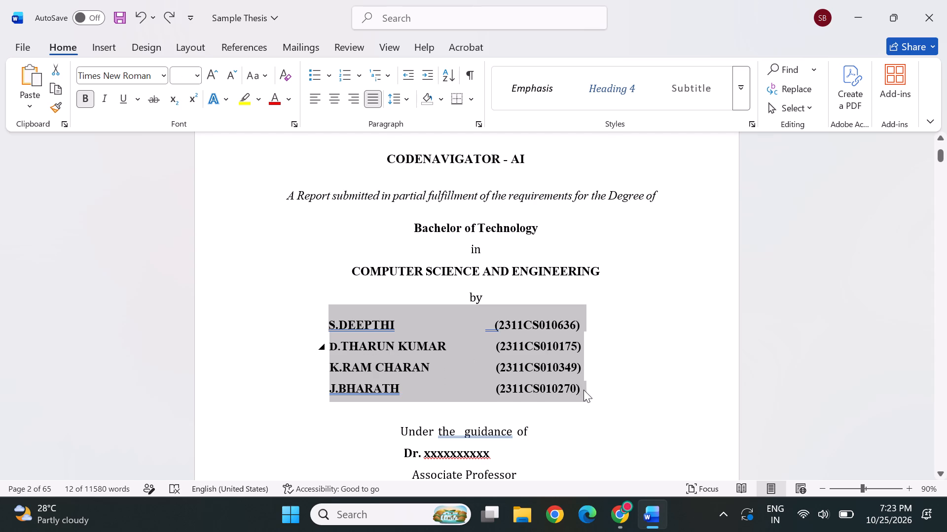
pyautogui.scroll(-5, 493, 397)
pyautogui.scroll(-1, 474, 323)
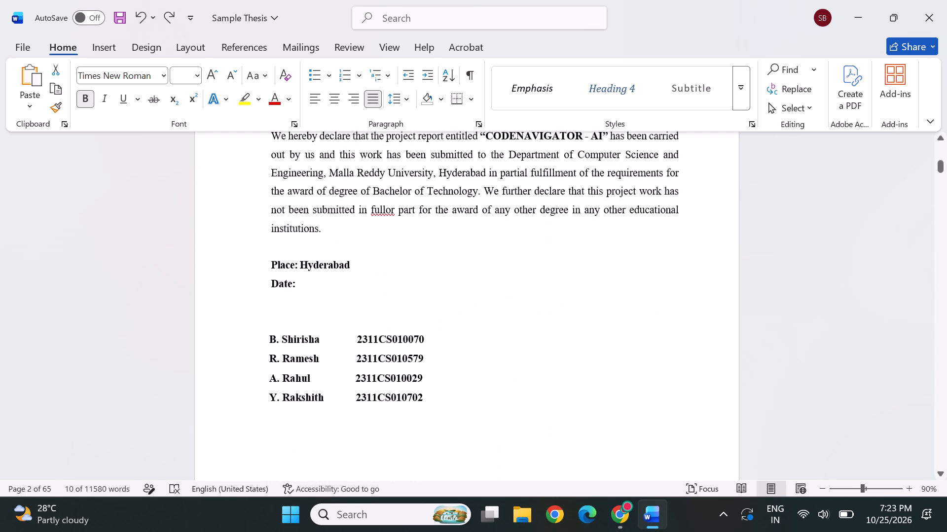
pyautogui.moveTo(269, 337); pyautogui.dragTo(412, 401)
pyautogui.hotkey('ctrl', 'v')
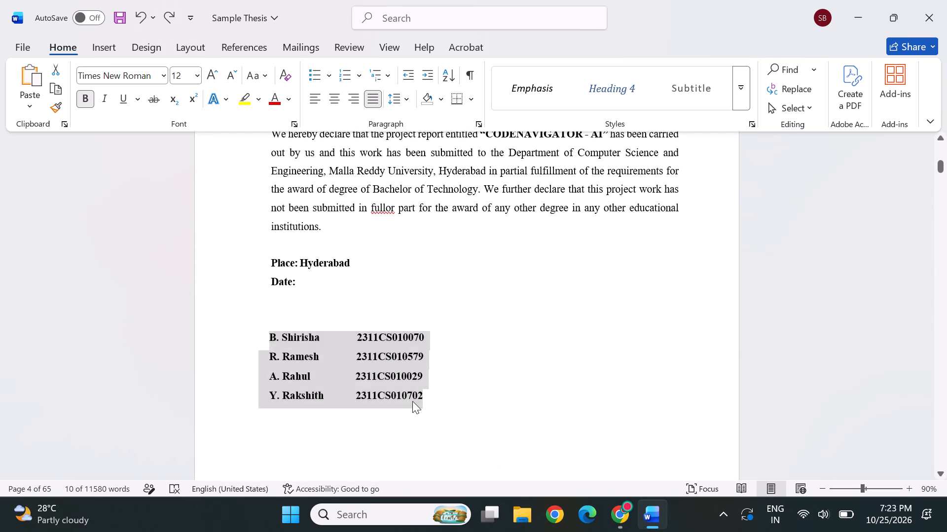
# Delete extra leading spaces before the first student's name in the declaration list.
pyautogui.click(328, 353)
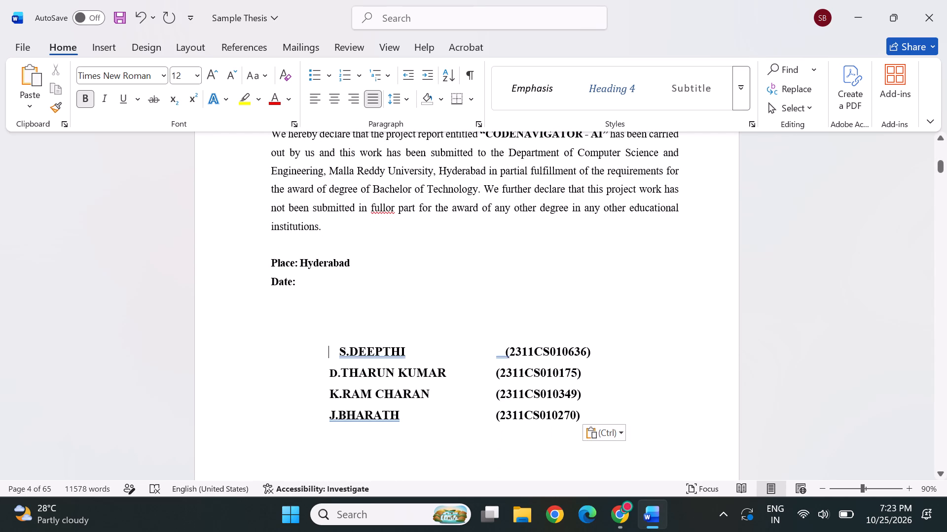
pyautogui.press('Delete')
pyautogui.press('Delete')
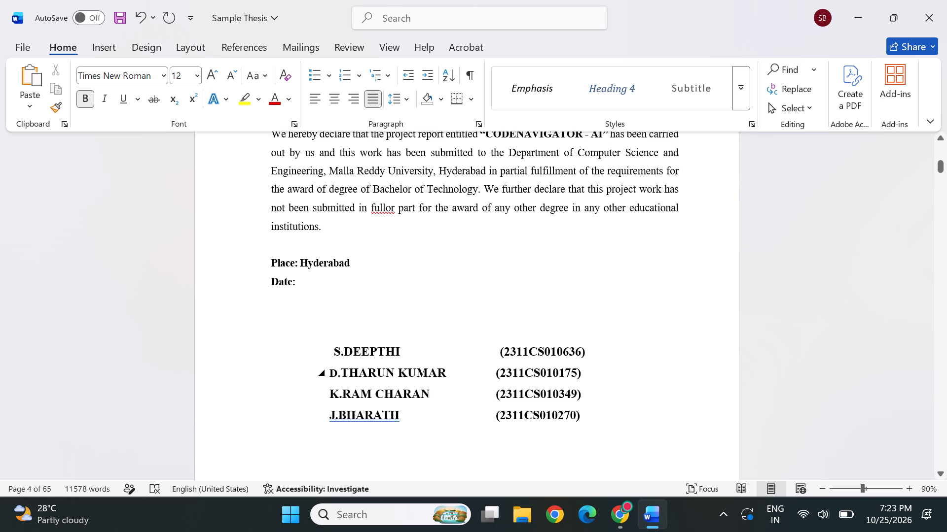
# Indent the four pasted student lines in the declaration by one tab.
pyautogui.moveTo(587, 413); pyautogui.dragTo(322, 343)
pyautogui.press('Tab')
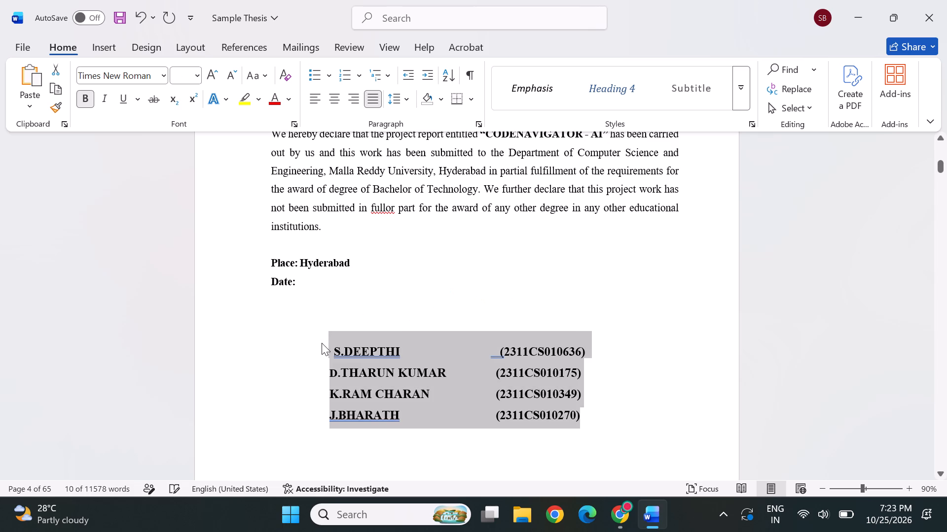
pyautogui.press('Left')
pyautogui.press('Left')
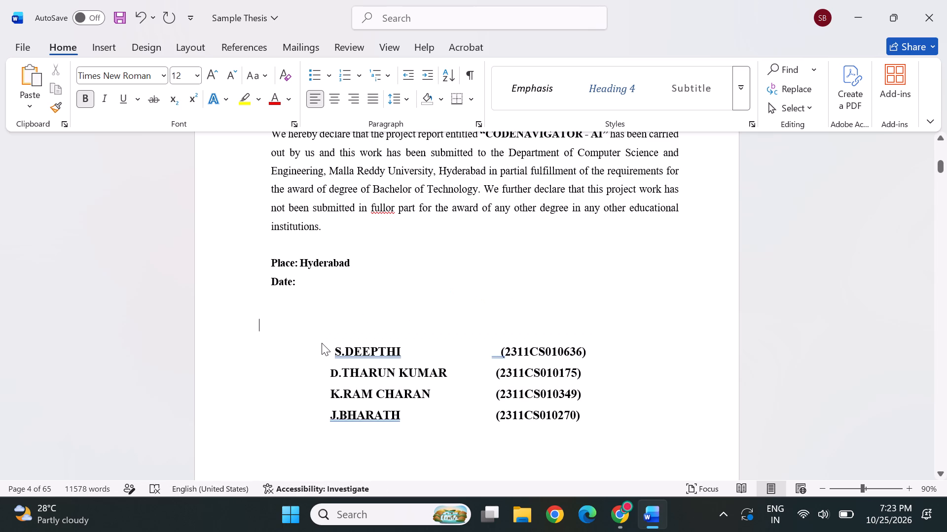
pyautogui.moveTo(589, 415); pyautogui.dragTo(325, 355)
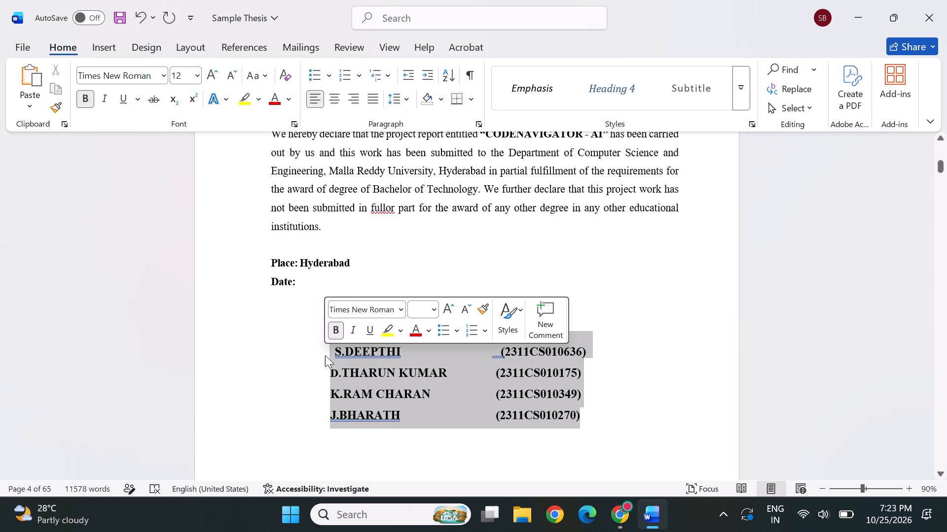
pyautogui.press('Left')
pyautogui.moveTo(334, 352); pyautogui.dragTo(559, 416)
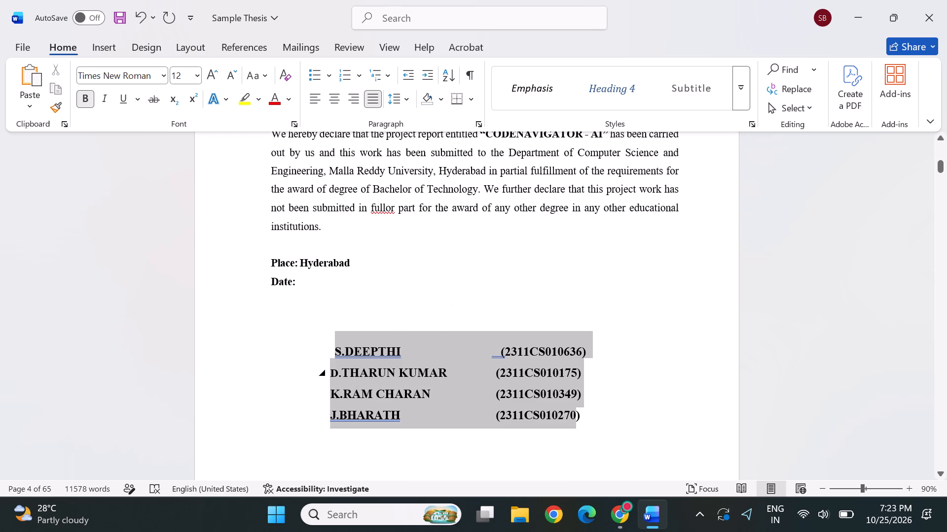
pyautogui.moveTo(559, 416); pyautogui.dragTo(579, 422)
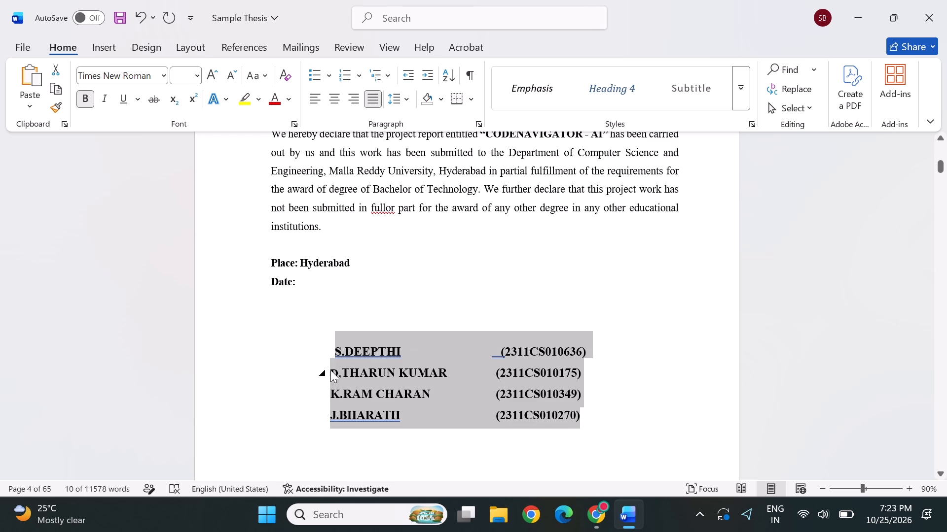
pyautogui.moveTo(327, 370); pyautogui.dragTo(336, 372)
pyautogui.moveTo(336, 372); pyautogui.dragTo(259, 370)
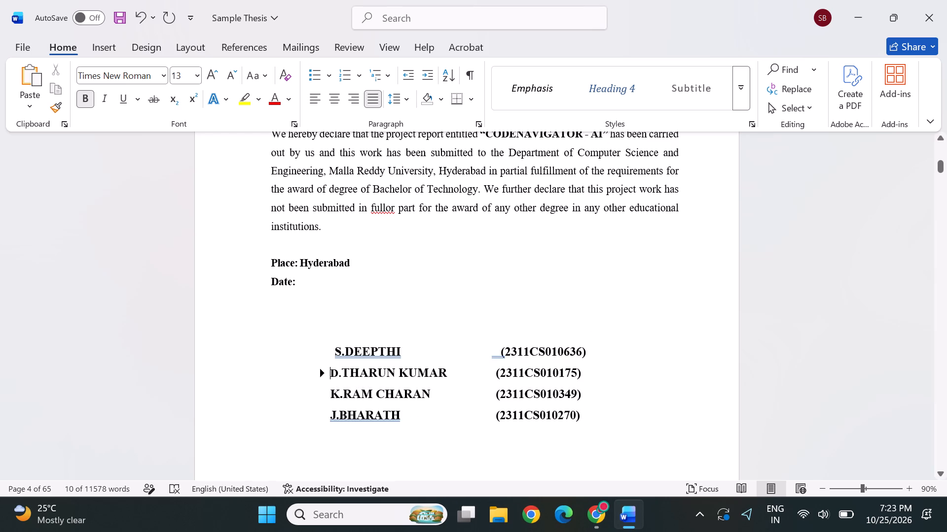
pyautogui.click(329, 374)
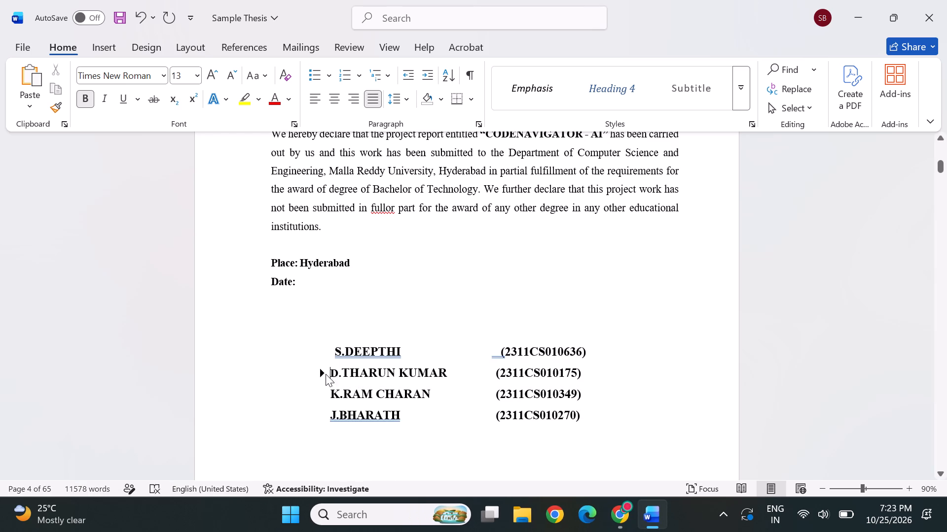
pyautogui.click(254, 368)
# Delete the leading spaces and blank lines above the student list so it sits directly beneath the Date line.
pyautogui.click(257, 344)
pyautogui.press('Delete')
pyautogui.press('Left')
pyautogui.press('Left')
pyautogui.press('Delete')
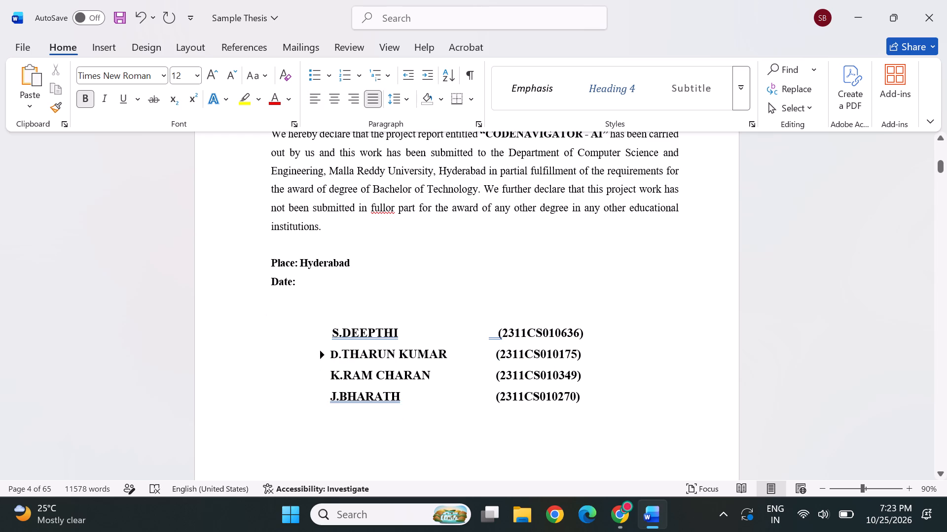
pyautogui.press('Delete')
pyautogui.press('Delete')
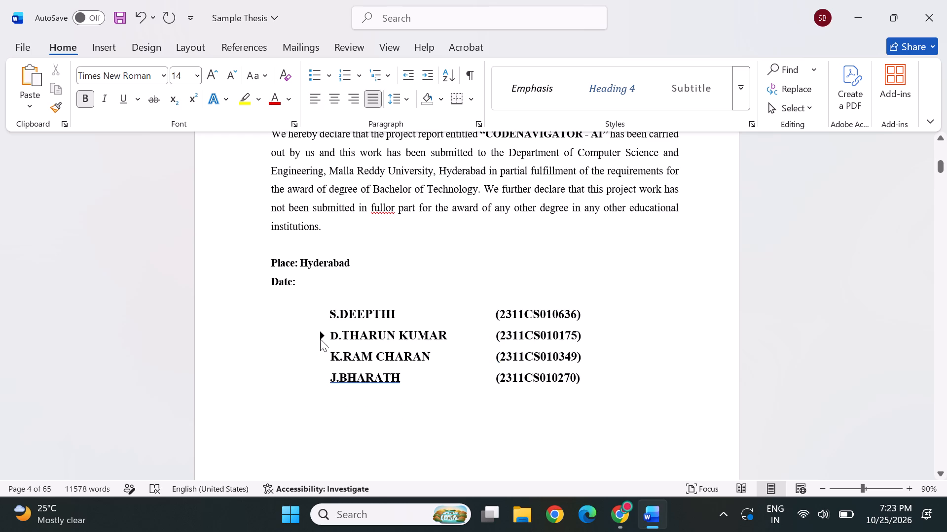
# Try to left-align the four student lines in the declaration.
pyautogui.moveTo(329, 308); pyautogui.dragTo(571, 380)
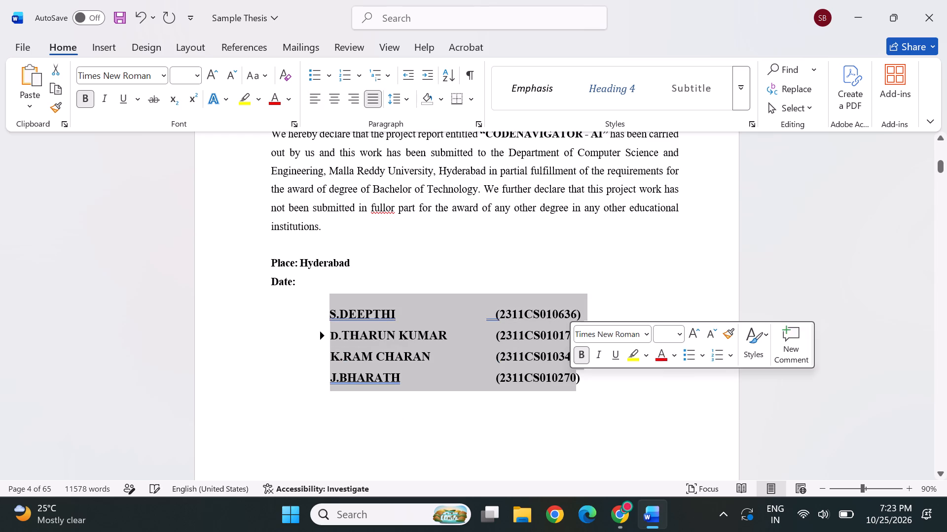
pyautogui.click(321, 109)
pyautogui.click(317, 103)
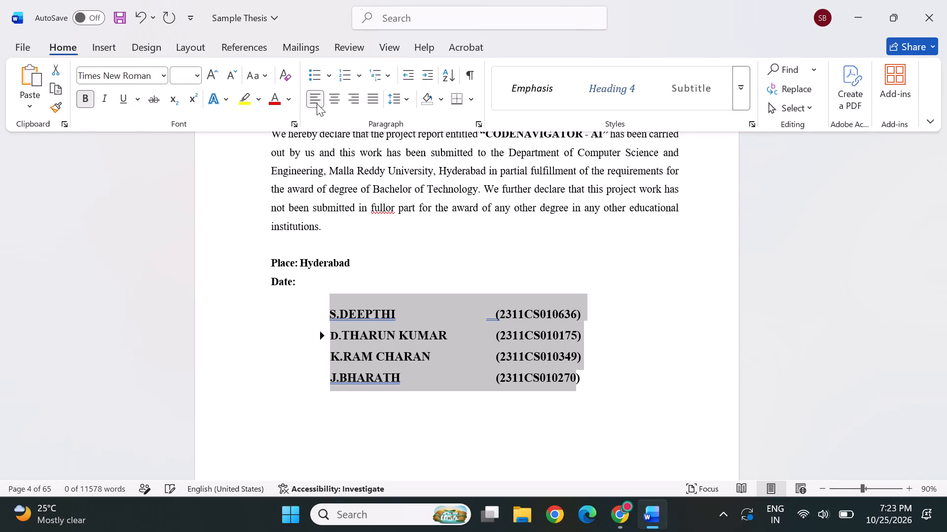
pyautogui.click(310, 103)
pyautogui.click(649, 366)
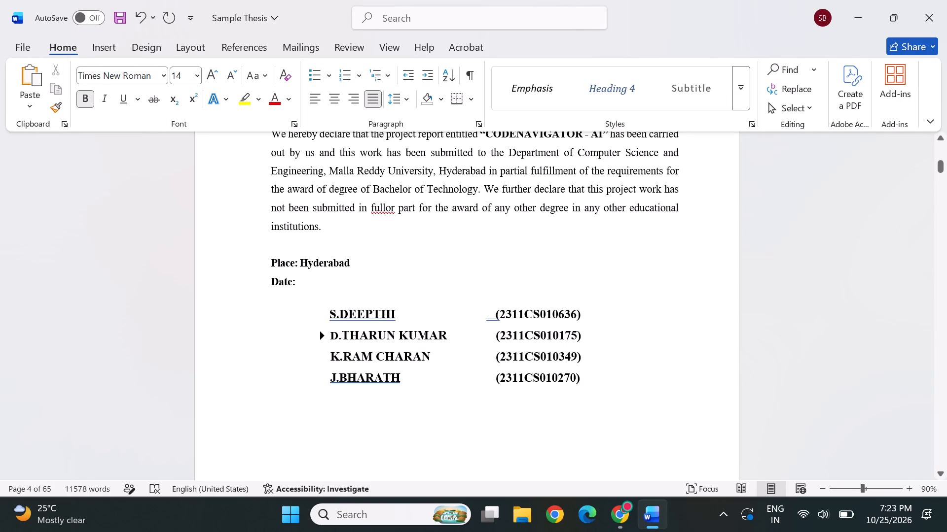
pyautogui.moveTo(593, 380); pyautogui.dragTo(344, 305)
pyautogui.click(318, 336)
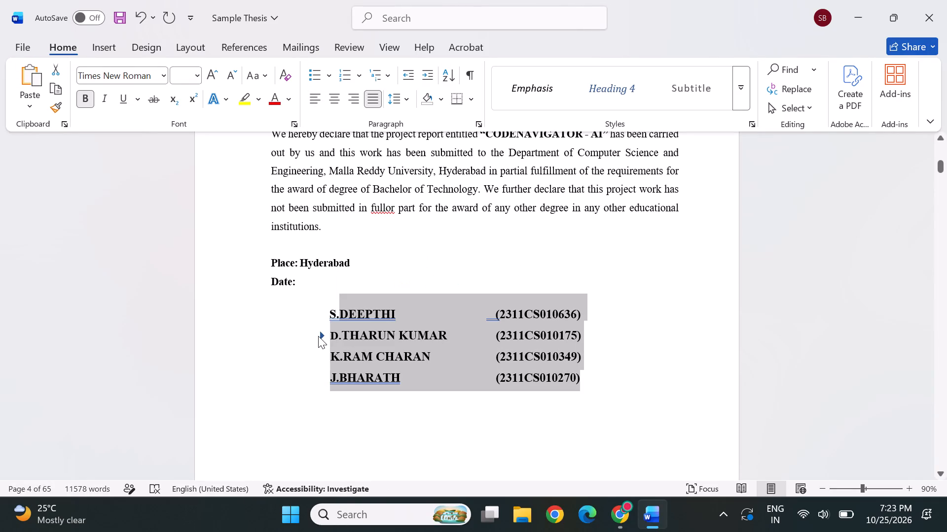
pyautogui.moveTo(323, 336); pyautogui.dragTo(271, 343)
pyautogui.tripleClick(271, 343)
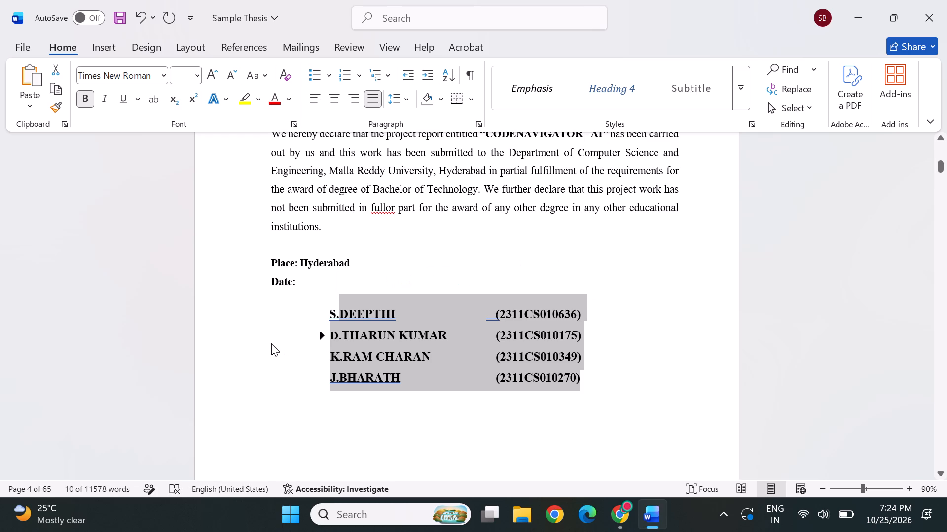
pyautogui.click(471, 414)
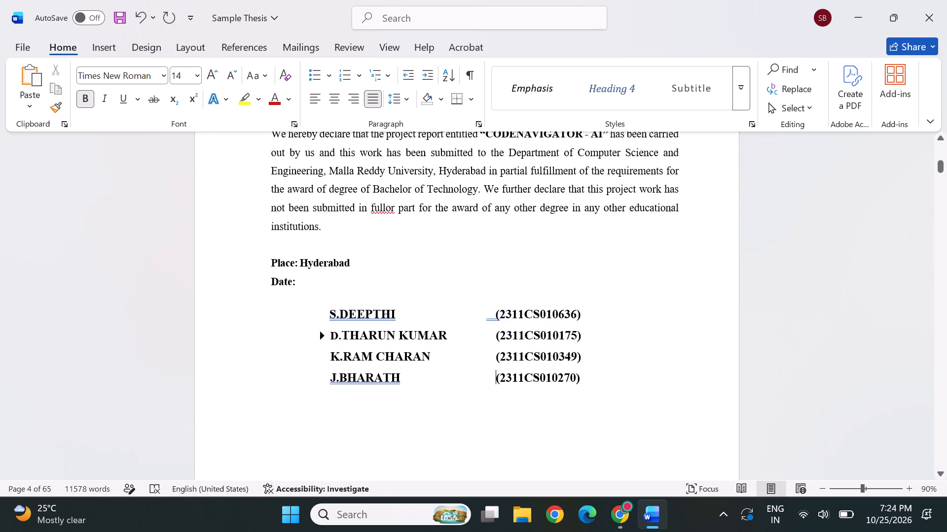
# Delete the four student names and roll numbers beneath the declaration's Date line.
pyautogui.moveTo(327, 309); pyautogui.dragTo(579, 386)
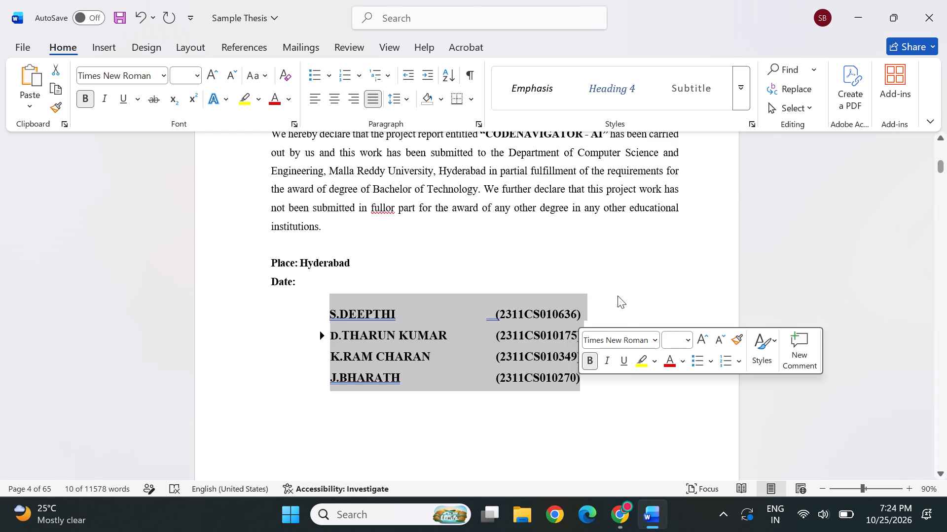
pyautogui.press('Delete')
# Insert three line breaks after the declaration's Date line to make room for a new student list.
pyautogui.click(321, 331)
pyautogui.click(287, 331)
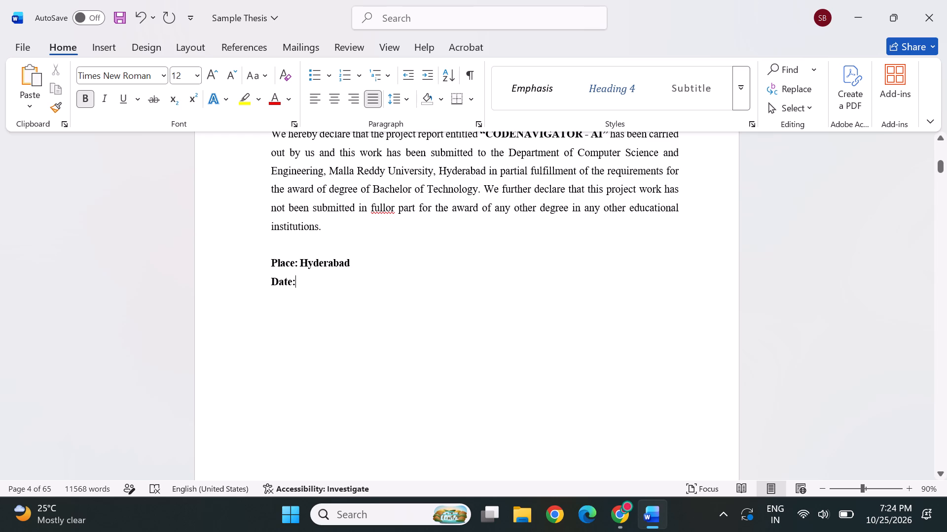
pyautogui.press('Right')
pyautogui.press('Right')
pyautogui.press('Return')
pyautogui.press('Return')
pyautogui.press('Return')
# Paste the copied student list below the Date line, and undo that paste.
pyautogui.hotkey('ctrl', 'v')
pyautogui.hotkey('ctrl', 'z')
# Enter the names of the title page's four students below the Date line, one per line, in title-page order without roll numbers.
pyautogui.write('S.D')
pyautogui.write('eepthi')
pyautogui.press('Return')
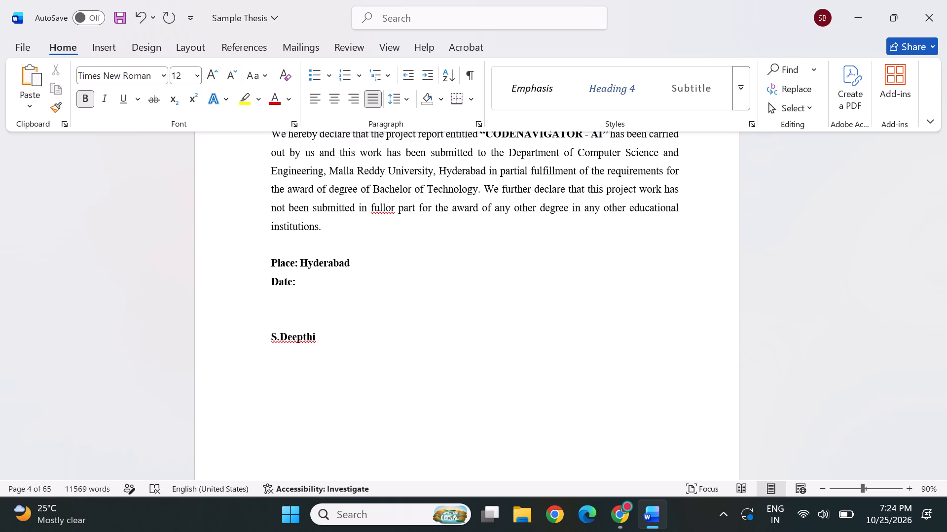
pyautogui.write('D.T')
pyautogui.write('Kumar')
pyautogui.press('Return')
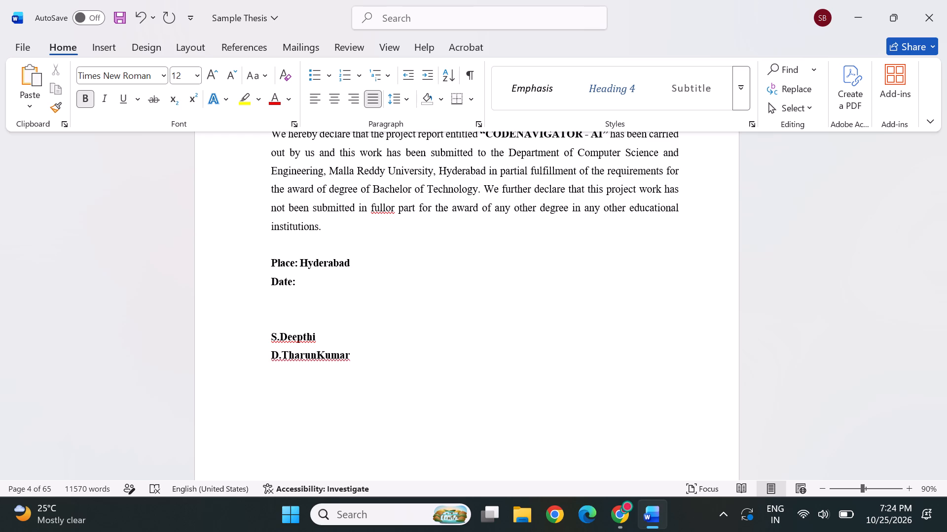
pyautogui.scroll(2, 509, 175)
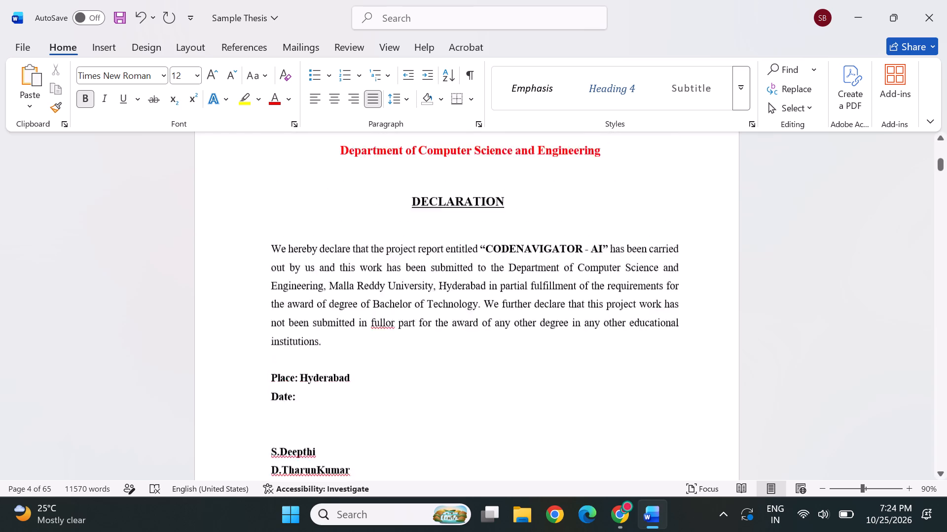
pyautogui.scroll(-2, 509, 175)
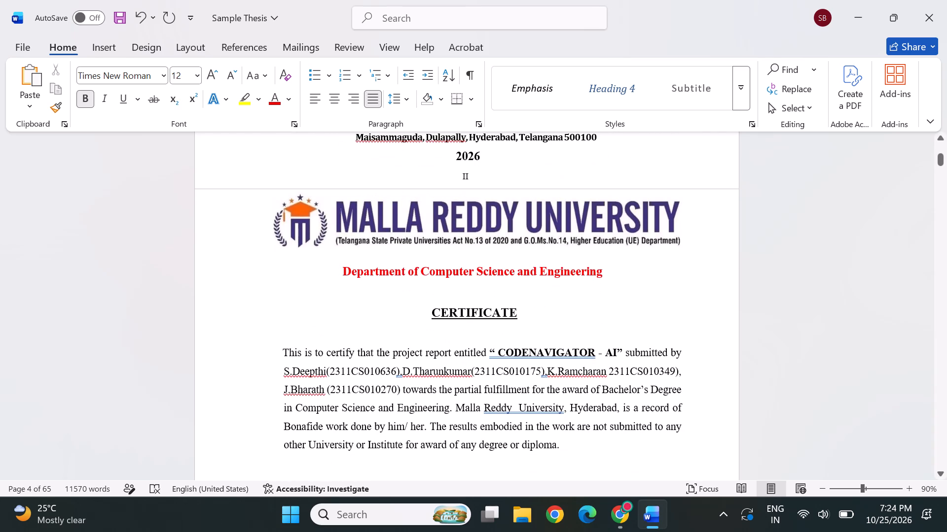
pyautogui.scroll(-1, 509, 175)
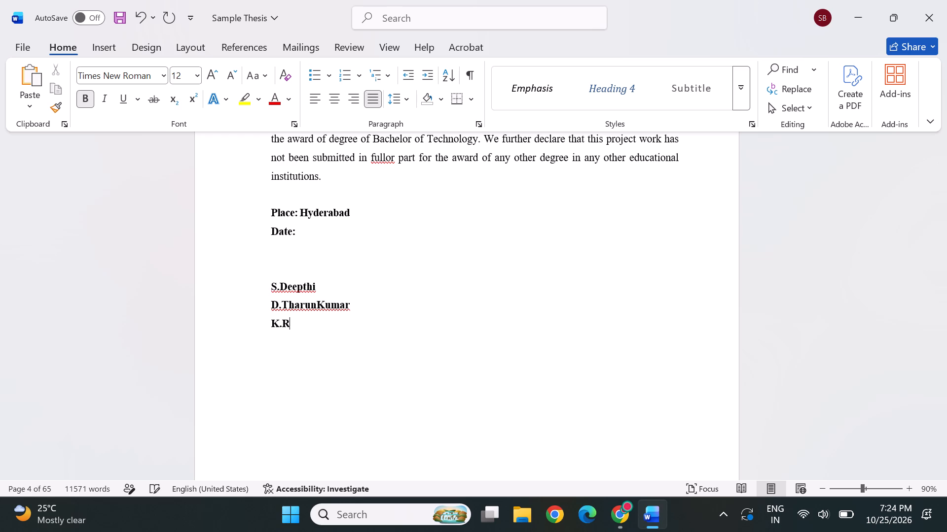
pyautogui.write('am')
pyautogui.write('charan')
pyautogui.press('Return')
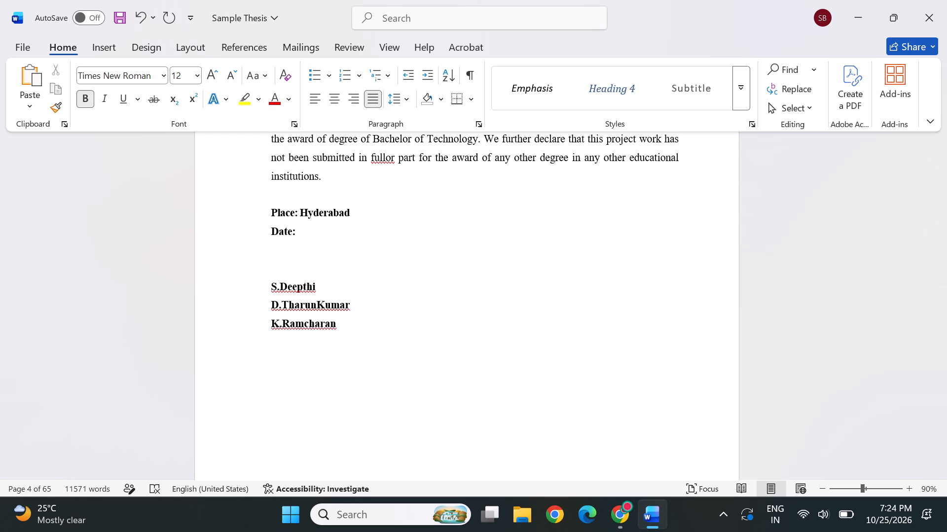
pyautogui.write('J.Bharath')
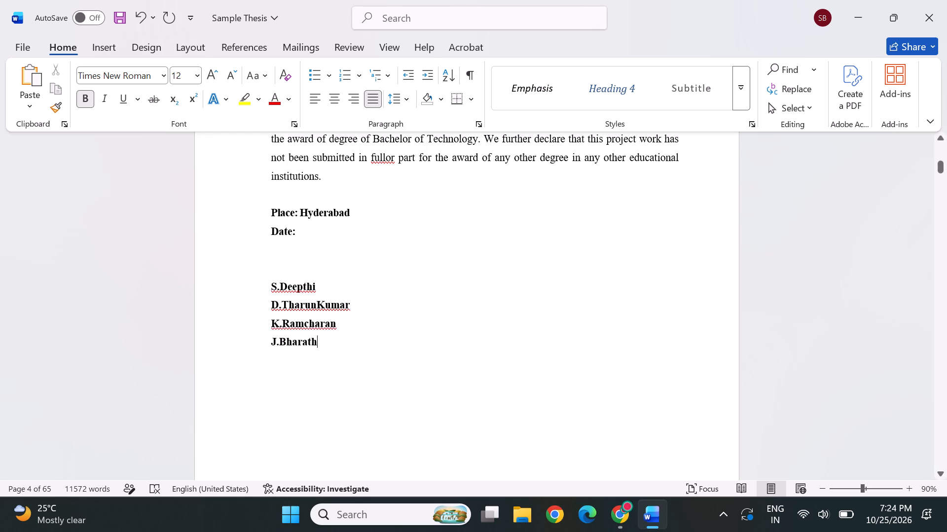
# Copy the first student's roll number from the certificate and paste it, tabbed across, beside the first name in the declaration's student list.
pyautogui.click(371, 285)
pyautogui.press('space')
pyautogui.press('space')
pyautogui.scroll(4, 440, 251)
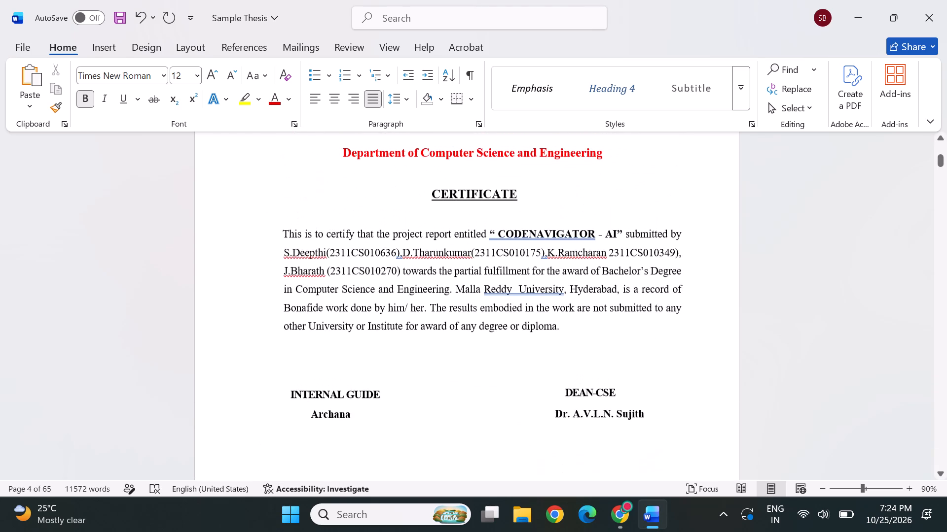
pyautogui.moveTo(395, 255); pyautogui.dragTo(387, 255)
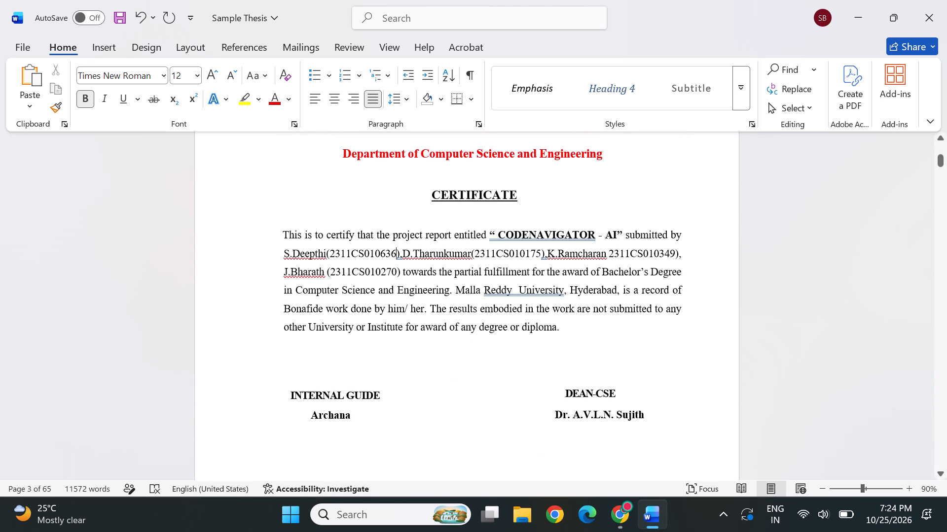
pyautogui.moveTo(387, 255); pyautogui.dragTo(331, 255)
pyautogui.hotkey('ctrl', 'c')
pyautogui.scroll(-1, 438, 372)
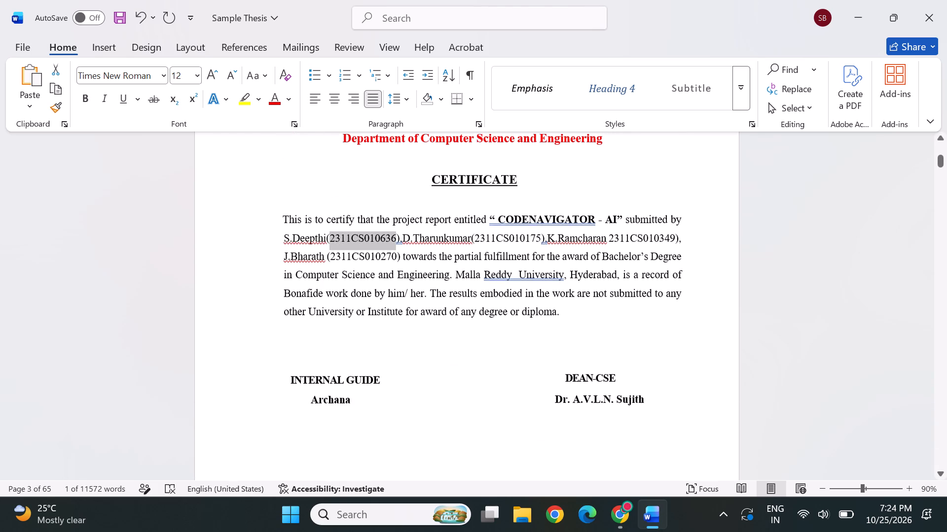
pyautogui.scroll(-2, 438, 372)
pyautogui.click(366, 366)
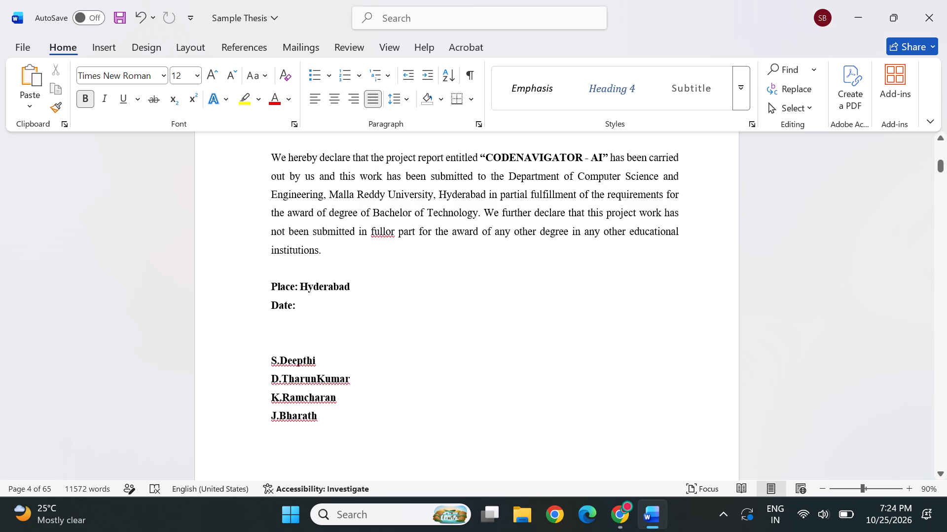
pyautogui.press('Tab')
pyautogui.press('Tab')
pyautogui.press('Tab')
pyautogui.hotkey('ctrl', 'v')
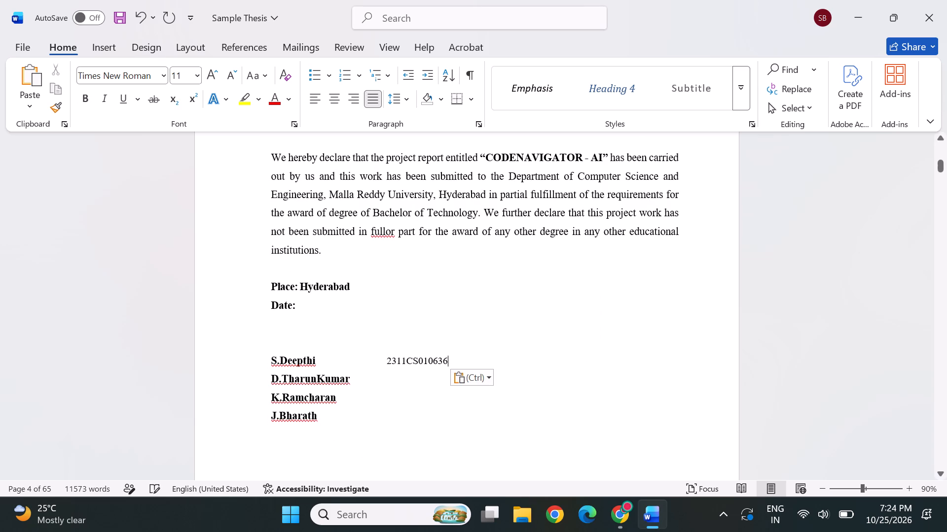
# Copy the second student's roll number from the certificate and paste it beside the second name, aligned under the first roll number.
pyautogui.click(391, 381)
pyautogui.press('Tab')
pyautogui.press('Tab')
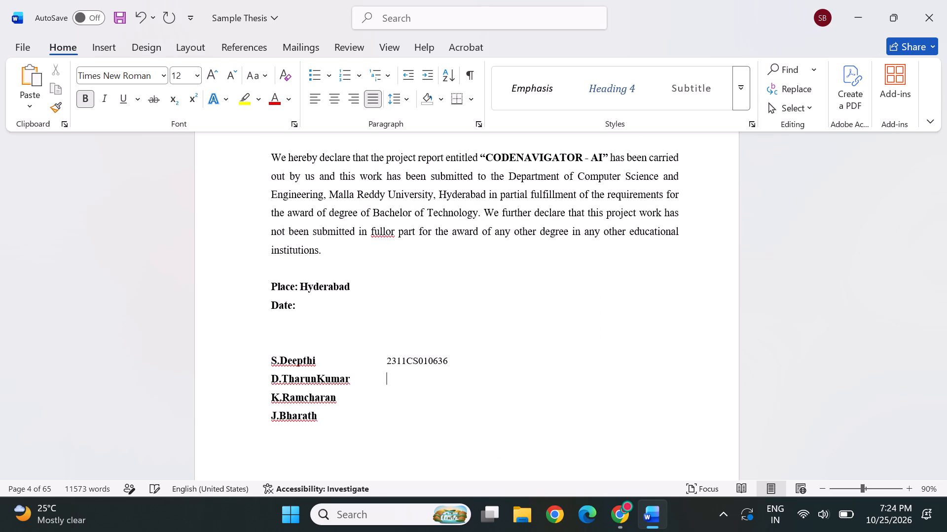
pyautogui.scroll(1, 359, 315)
pyautogui.scroll(2, 333, 215)
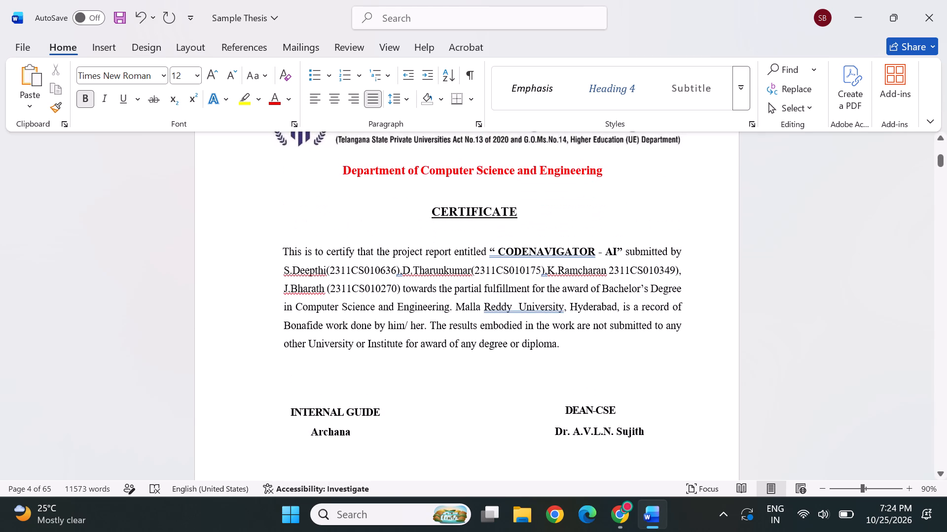
pyautogui.moveTo(540, 273); pyautogui.dragTo(481, 270)
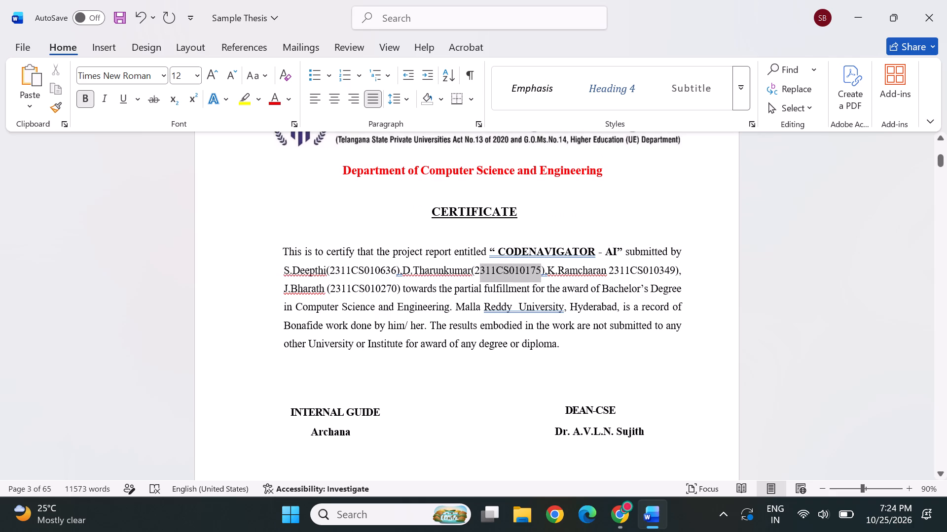
pyautogui.moveTo(481, 270); pyautogui.dragTo(475, 271)
pyautogui.hotkey('ctrl', 'c')
pyautogui.scroll(-2, 465, 318)
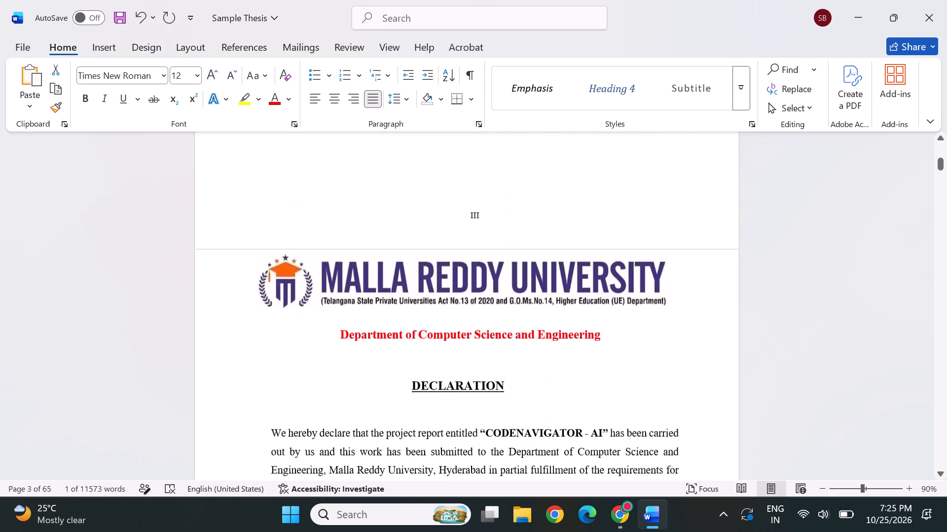
pyautogui.scroll(-1, 465, 318)
pyautogui.scroll(-2, 402, 466)
pyautogui.click(401, 259)
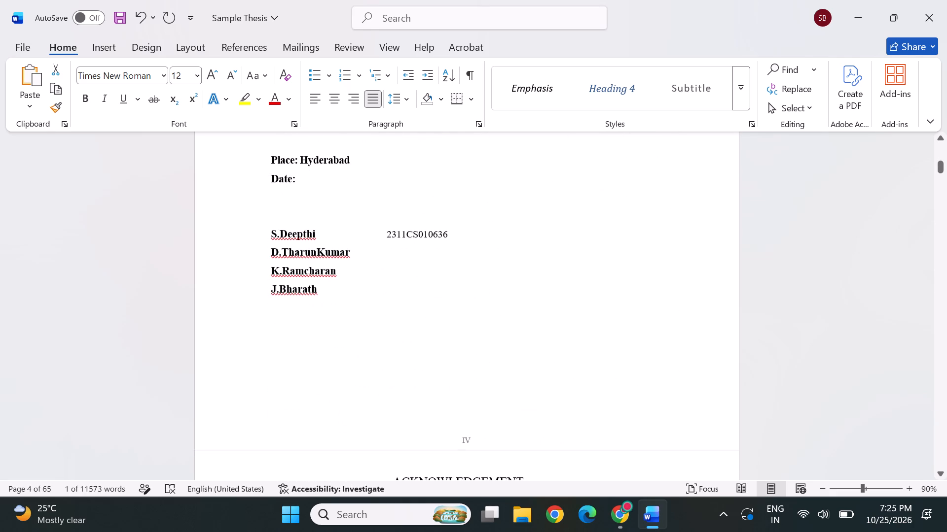
pyautogui.hotkey('ctrl', 'v')
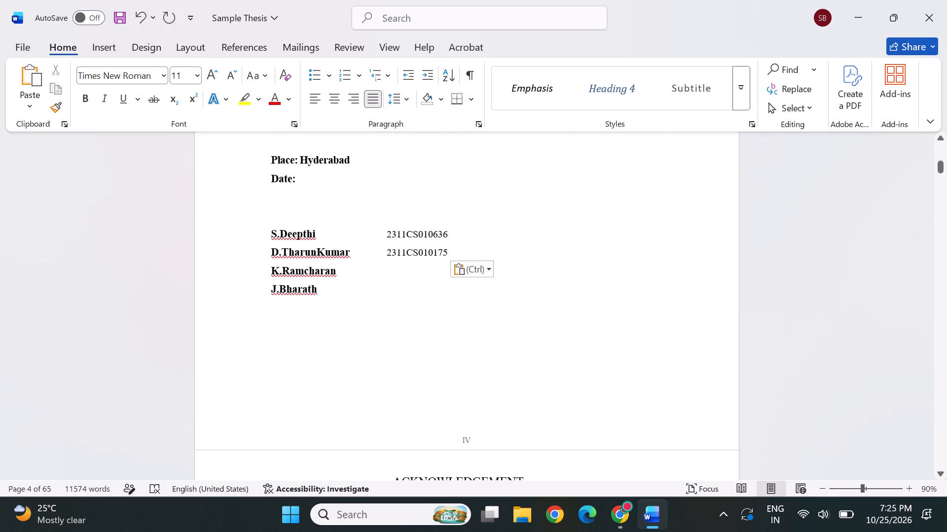
# Copy the second roll number beside the third student's name in the declaration and change its last three digits to 343.
pyautogui.moveTo(459, 250); pyautogui.dragTo(388, 251)
pyautogui.hotkey('ctrl', 'c')
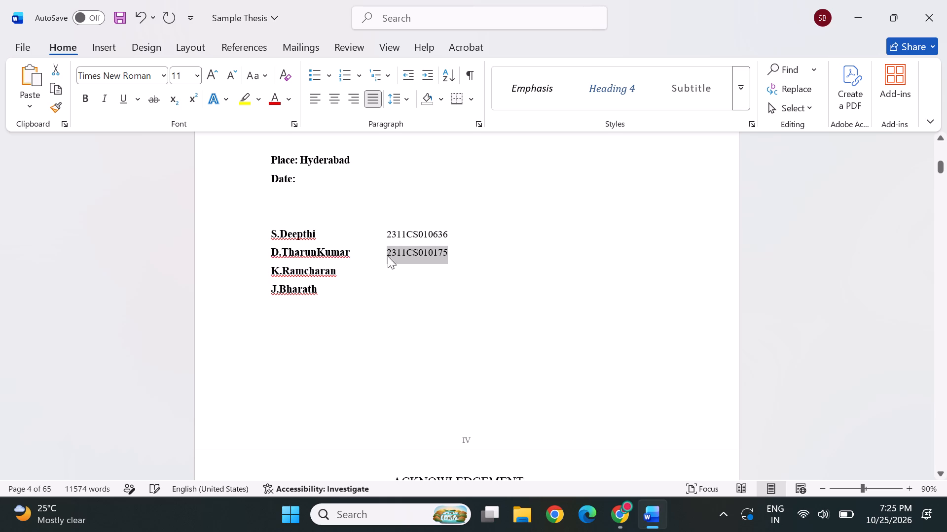
pyautogui.click(390, 273)
pyautogui.press('Tab')
pyautogui.press('Tab')
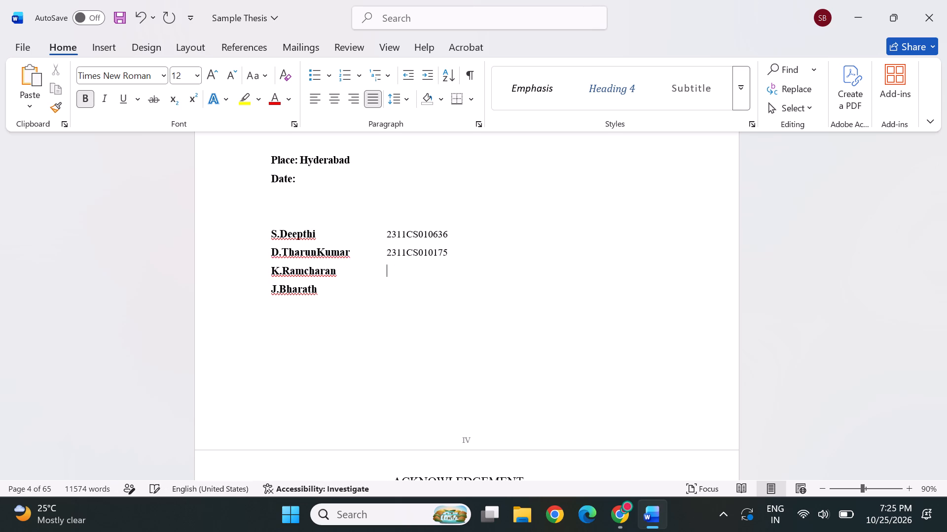
pyautogui.hotkey('ctrl', 'v')
pyautogui.press('Left')
pyautogui.press('Left')
pyautogui.press('Left')
pyautogui.press('Delete')
pyautogui.press('Delete')
pyautogui.press('Delete')
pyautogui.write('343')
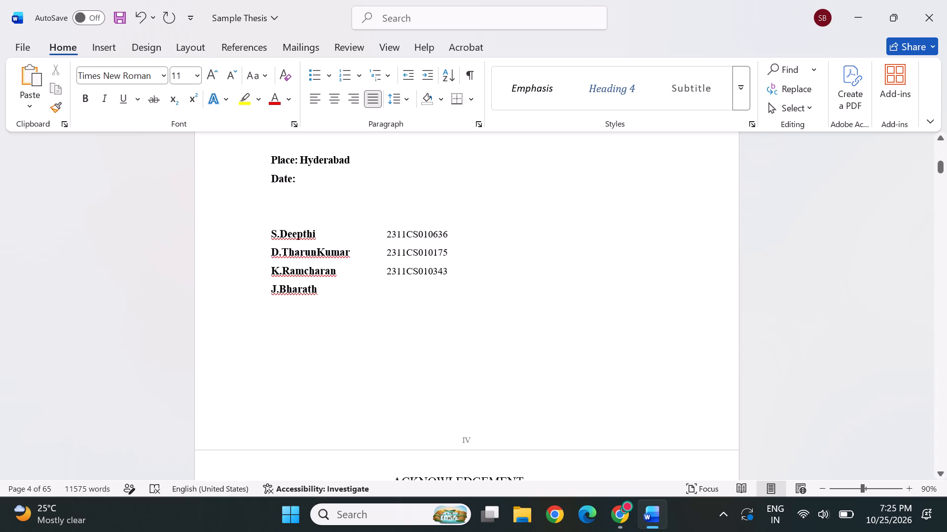
# Paste the copied second roll number beside the fourth student's name, aligned with the roll numbers above.
pyautogui.click(330, 293)
pyautogui.press('Tab')
pyautogui.press('Tab')
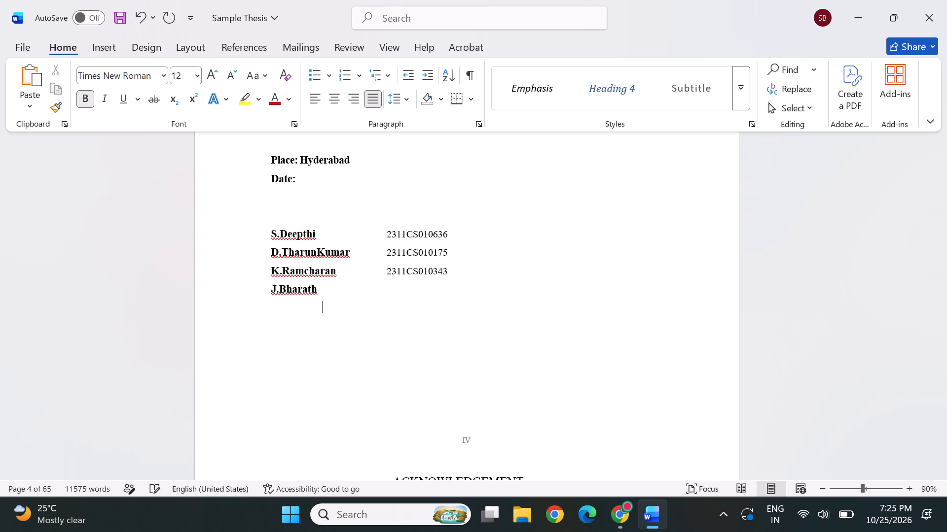
pyautogui.click(338, 286)
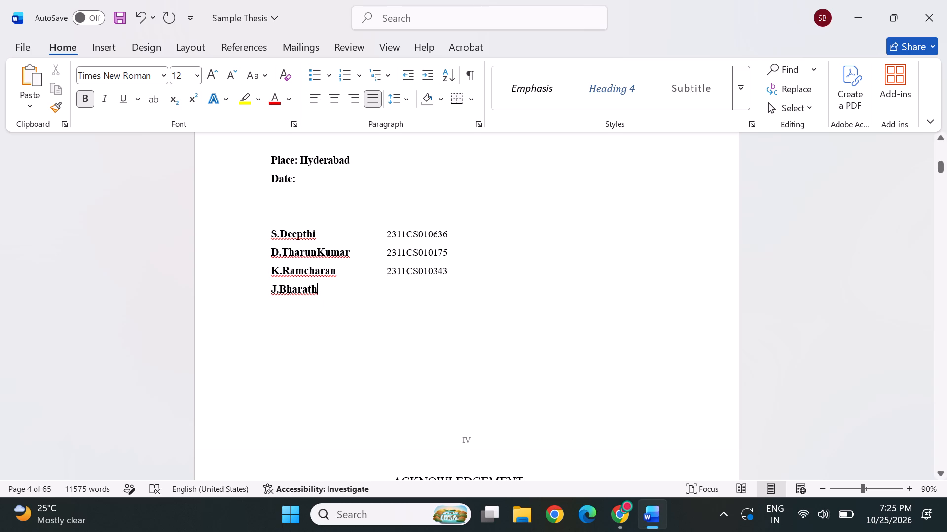
pyautogui.press('Tab')
pyautogui.press('Tab')
pyautogui.press('Tab')
pyautogui.hotkey('ctrl', 'v')
pyautogui.press('Left')
pyautogui.press('Left')
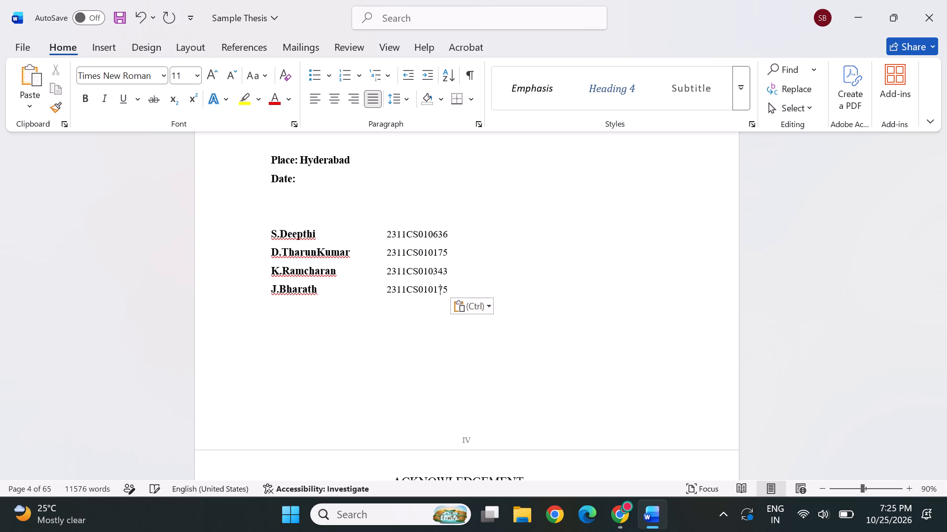
pyautogui.press('Left')
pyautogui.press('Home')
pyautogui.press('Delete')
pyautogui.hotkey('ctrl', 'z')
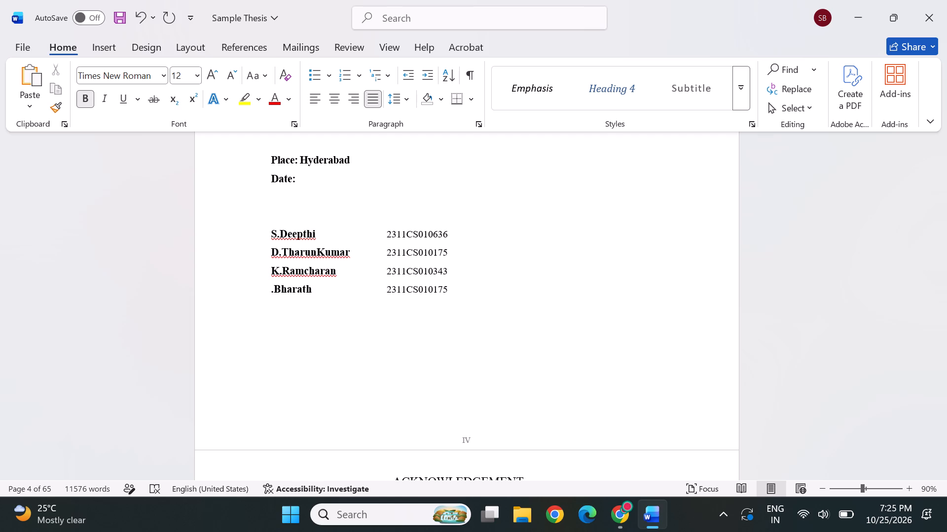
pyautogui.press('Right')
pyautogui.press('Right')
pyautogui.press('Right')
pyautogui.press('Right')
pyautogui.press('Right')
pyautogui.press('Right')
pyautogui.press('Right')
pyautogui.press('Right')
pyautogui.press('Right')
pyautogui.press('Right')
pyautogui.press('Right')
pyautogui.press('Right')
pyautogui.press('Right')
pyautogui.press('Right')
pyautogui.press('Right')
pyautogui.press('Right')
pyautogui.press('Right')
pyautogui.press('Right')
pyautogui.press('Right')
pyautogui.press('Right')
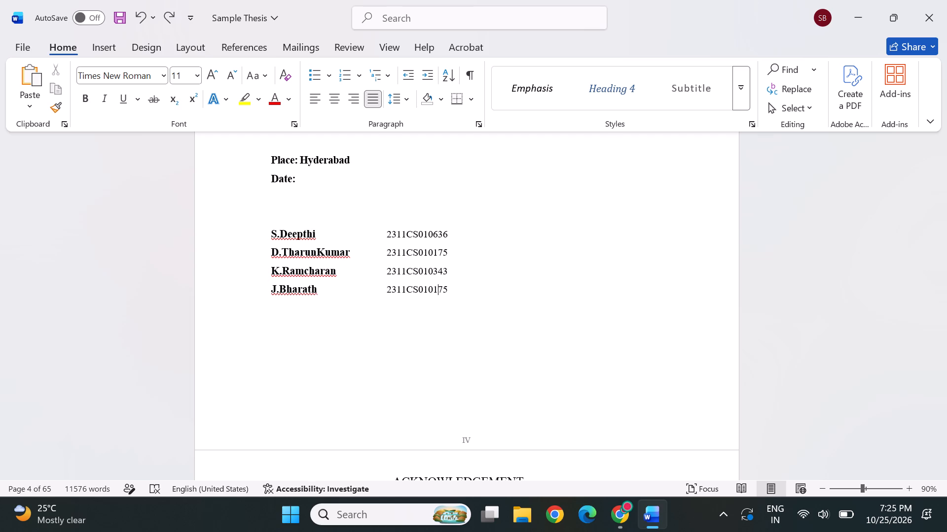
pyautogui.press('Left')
# Change the last three digits of the fourth student's roll number to 270.
pyautogui.press('Delete')
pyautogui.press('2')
pyautogui.press('Right')
pyautogui.press('Delete')
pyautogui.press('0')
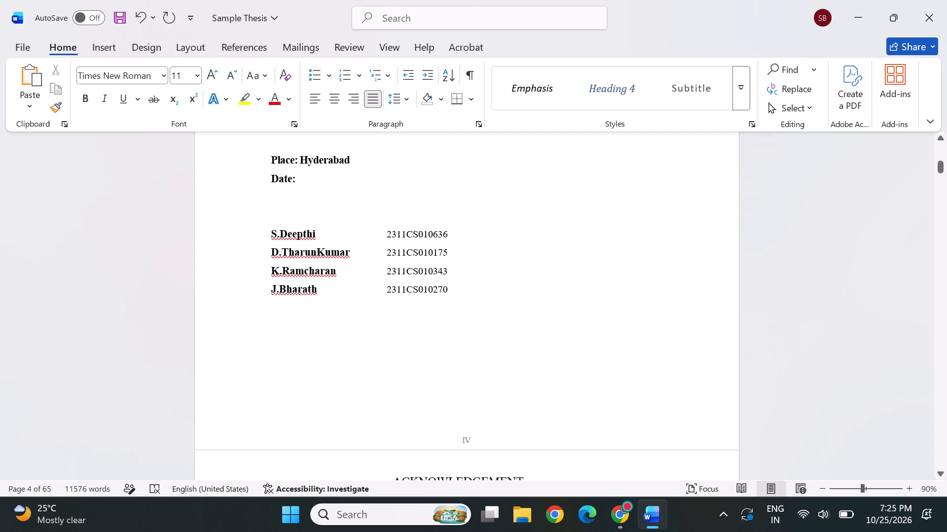
# Make all four roll numbers in the declaration's student list bold.
pyautogui.moveTo(389, 232); pyautogui.dragTo(448, 294)
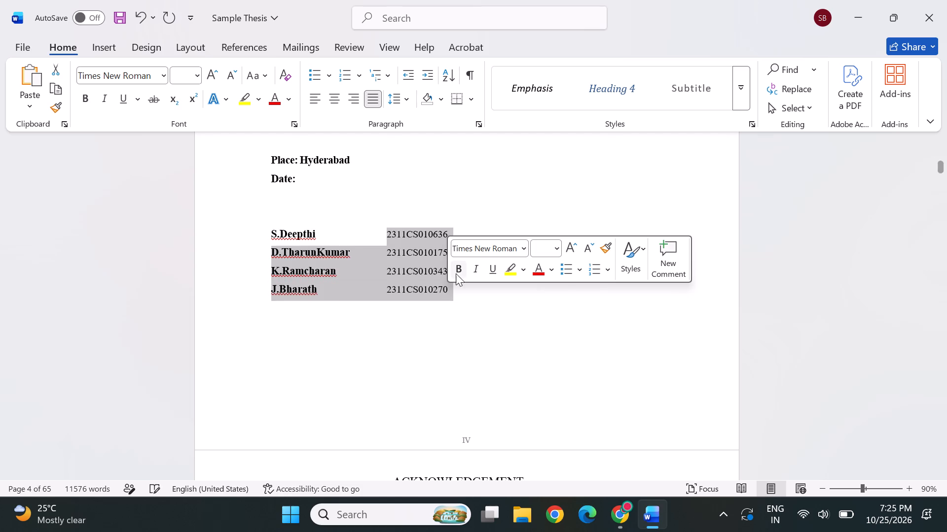
pyautogui.click(460, 271)
pyautogui.click(488, 319)
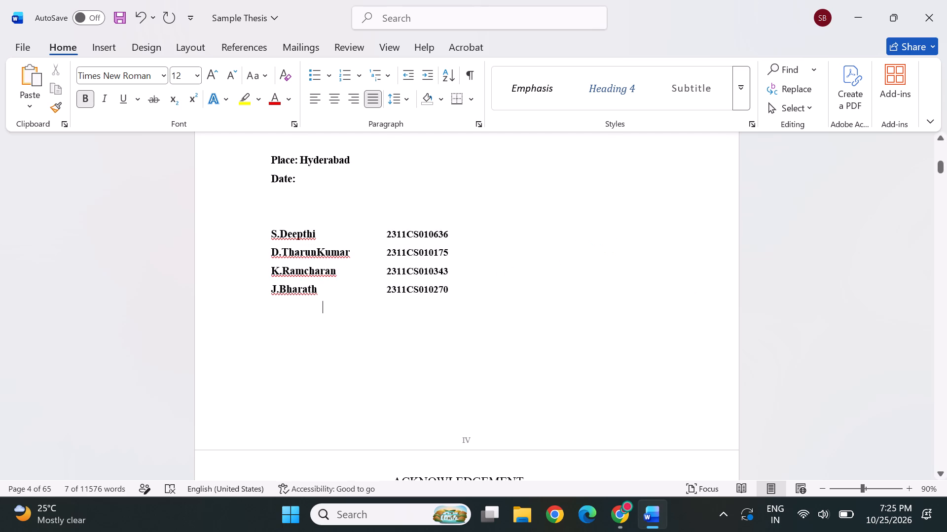
# Insert one more blank line between the declaration's Date line and the student list.
pyautogui.scroll(1, 551, 272)
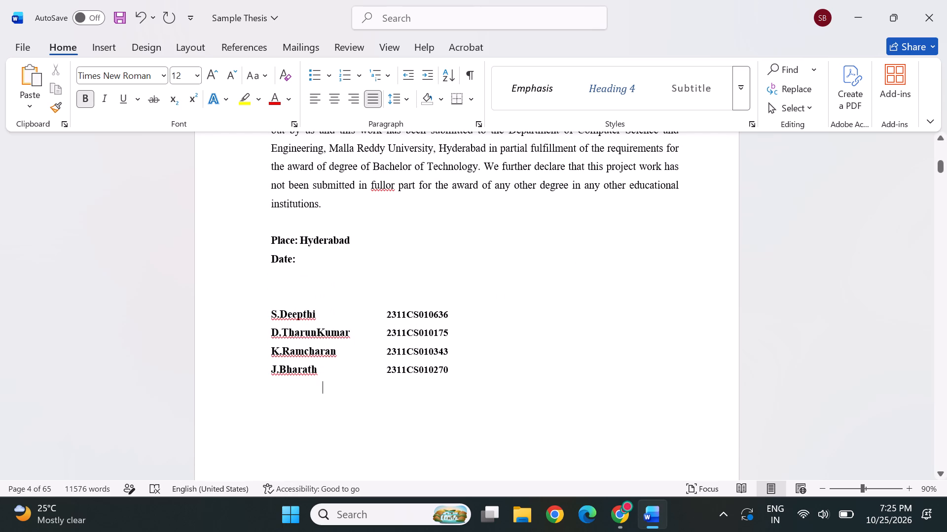
pyautogui.click(280, 297)
pyautogui.press('Return')
pyautogui.scroll(-1, 417, 361)
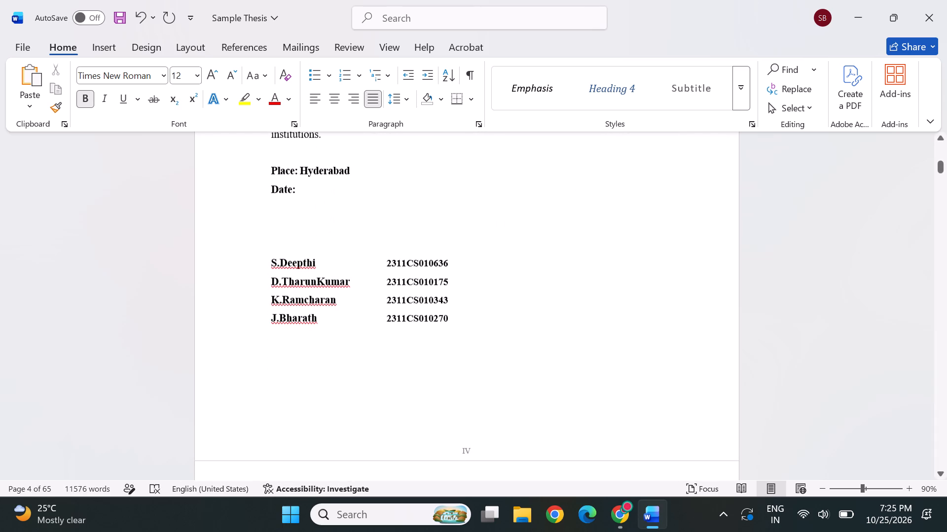
# Set the font size of all four student names and roll numbers in the declaration to 14.
pyautogui.moveTo(463, 327); pyautogui.dragTo(265, 265)
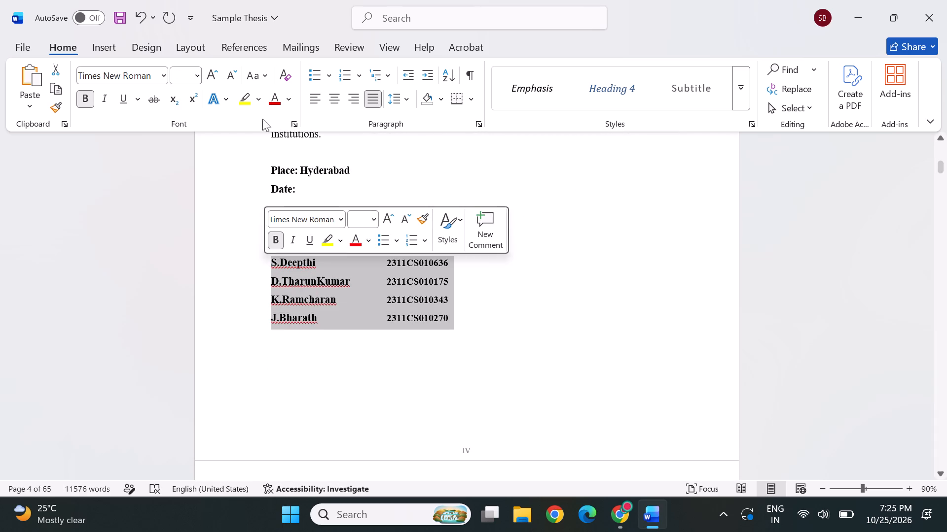
pyautogui.click(198, 77)
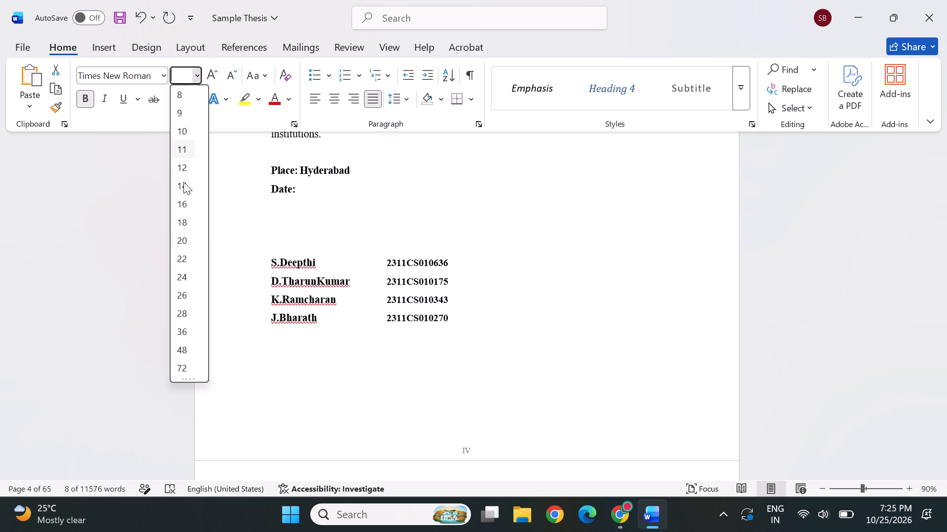
pyautogui.click(183, 185)
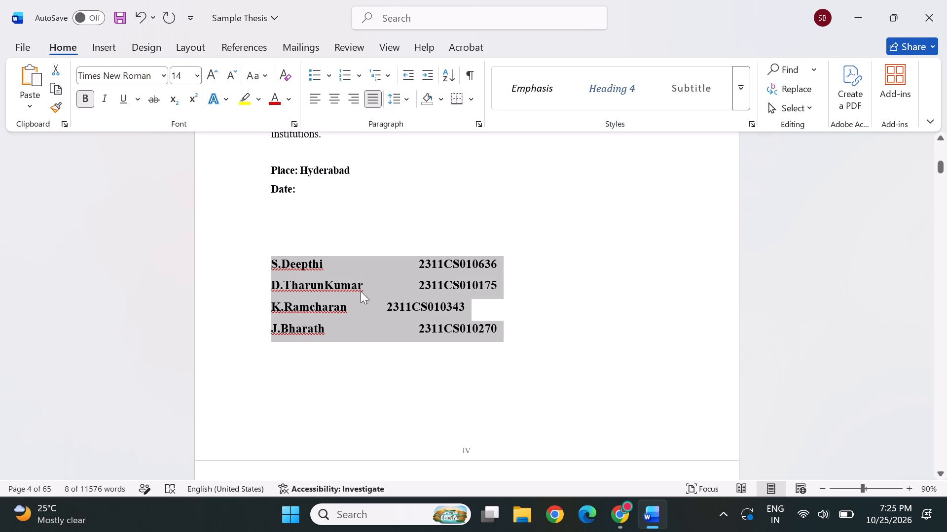
pyautogui.click(194, 76)
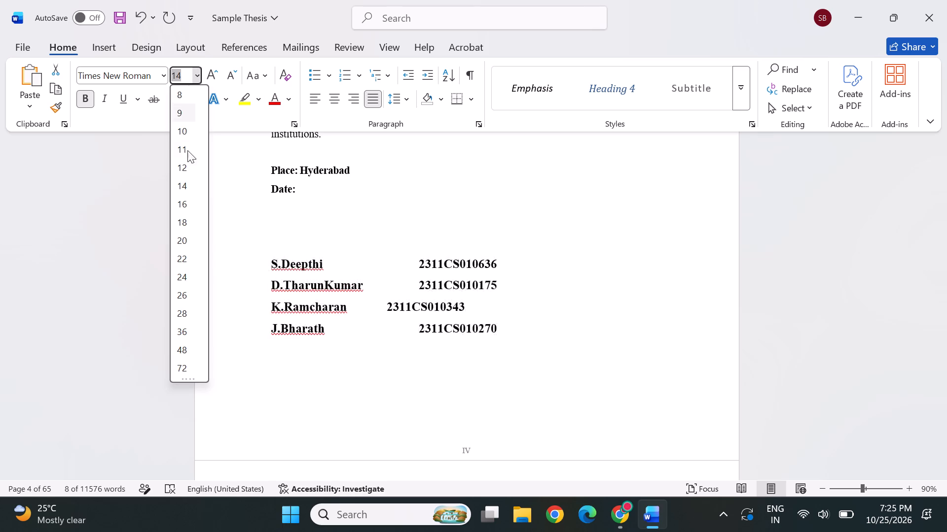
pyautogui.click(187, 182)
# Add spacing after the third student's name so that roll number lines up with the others in the column.
pyautogui.click(370, 306)
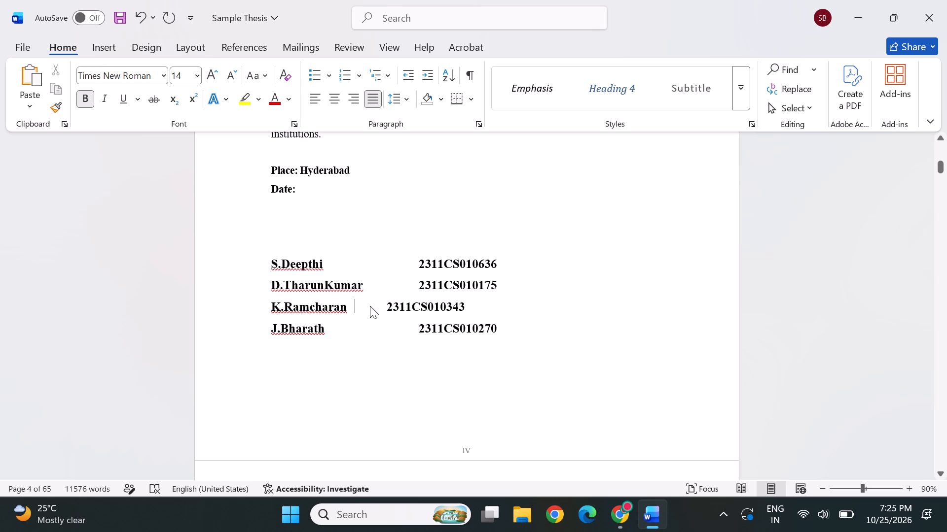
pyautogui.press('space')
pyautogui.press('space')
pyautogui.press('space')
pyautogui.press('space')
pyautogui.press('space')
pyautogui.press('Tab')
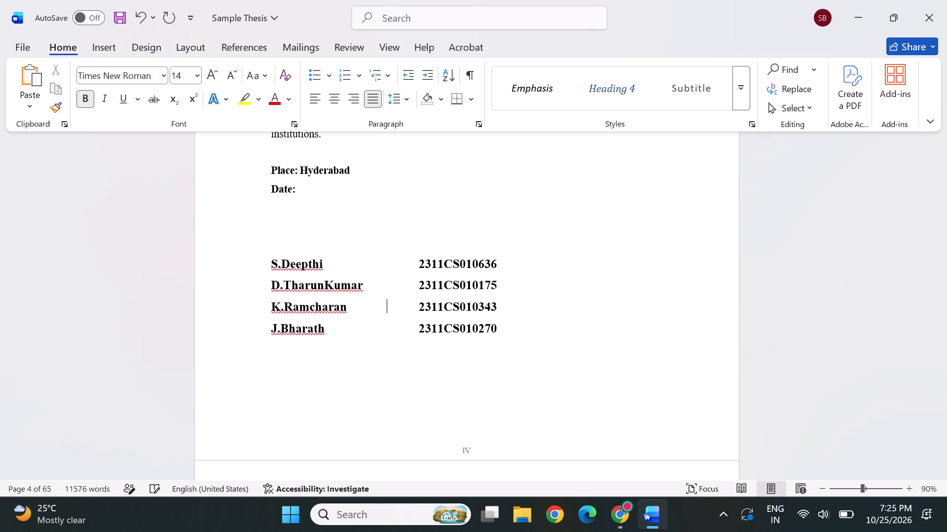
pyautogui.click(548, 361)
# Copy the declaration's four-line student list and paste it over the old student names and roll numbers ending the acknowledgement.
pyautogui.moveTo(500, 329); pyautogui.dragTo(263, 268)
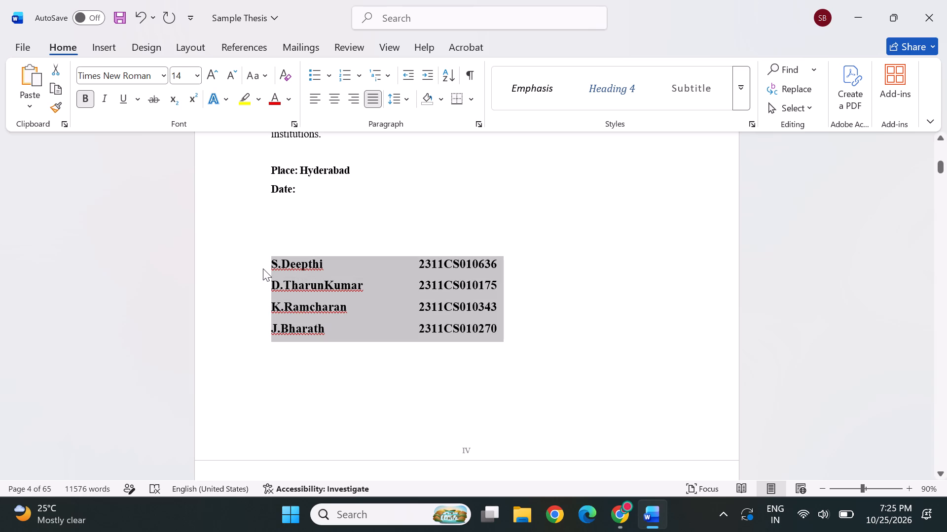
pyautogui.hotkey('ctrl', 'c')
pyautogui.scroll(-2, 535, 403)
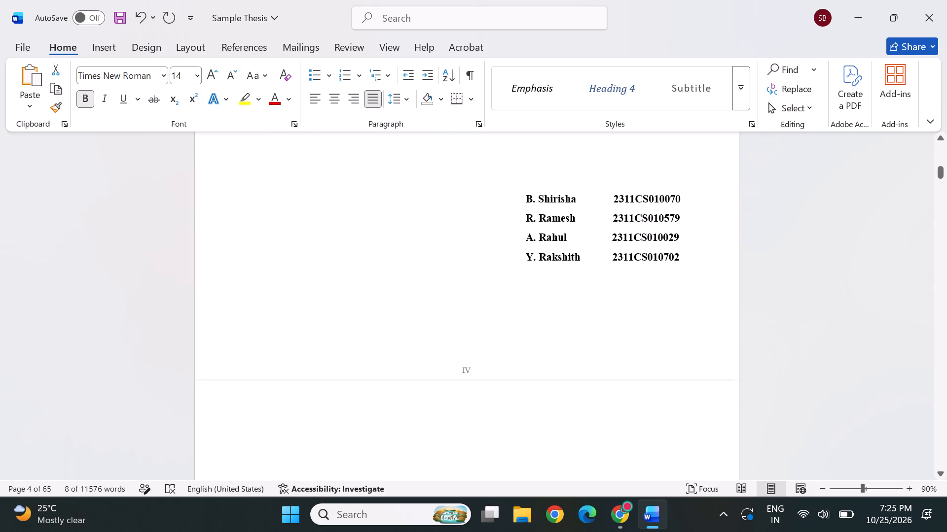
pyautogui.moveTo(525, 195); pyautogui.dragTo(678, 257)
pyautogui.hotkey('ctrl', 'v')
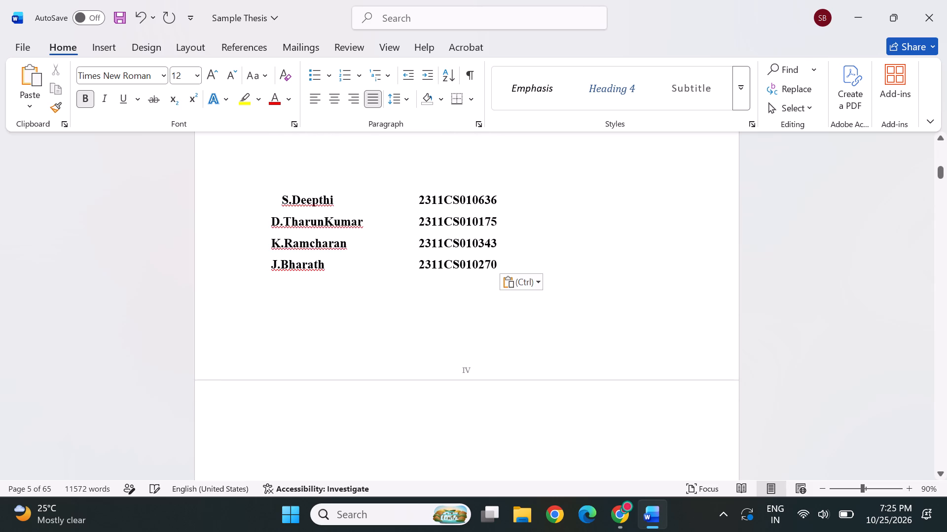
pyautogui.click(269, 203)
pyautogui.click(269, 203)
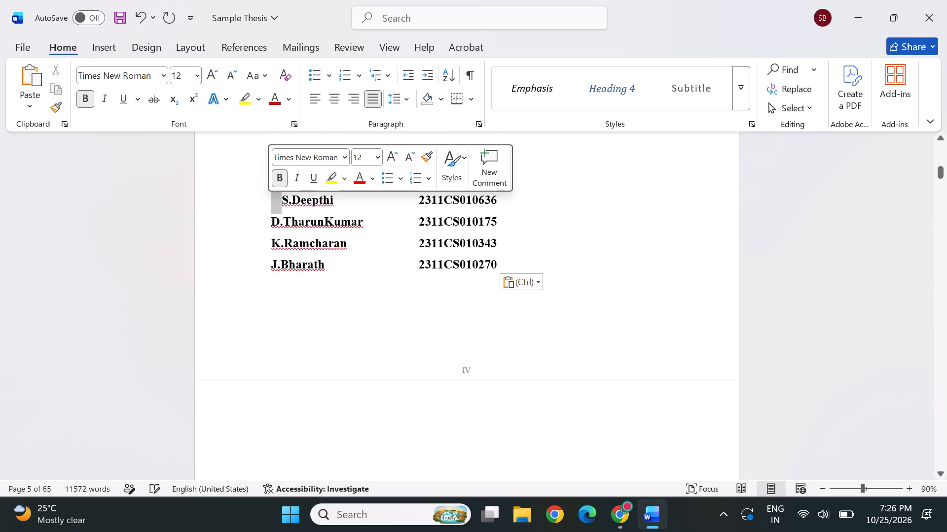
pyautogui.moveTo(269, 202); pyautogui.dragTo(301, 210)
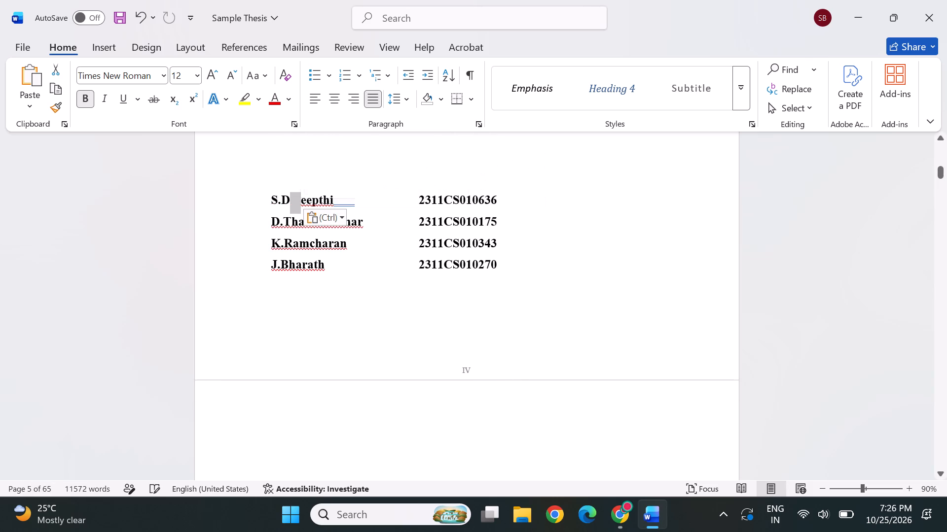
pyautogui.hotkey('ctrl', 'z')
# Indent all four lines of the acknowledgement's student list so the names start near the middle of the page.
pyautogui.moveTo(496, 266); pyautogui.dragTo(286, 221)
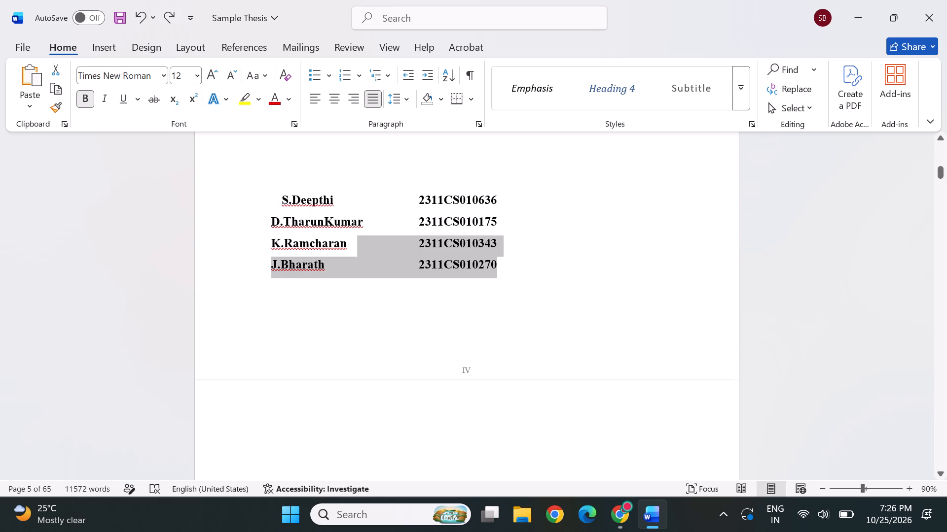
pyautogui.moveTo(286, 221); pyautogui.dragTo(267, 207)
pyautogui.press('Tab')
pyautogui.press('Tab')
pyautogui.press('Tab')
pyautogui.press('Tab')
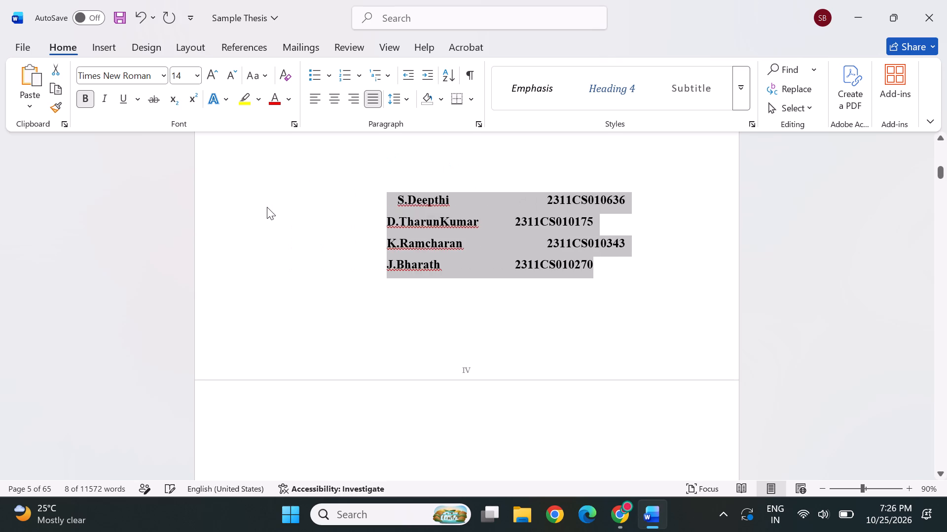
pyautogui.press('Tab')
pyautogui.press('Tab')
pyautogui.hotkey('ctrl', 'z')
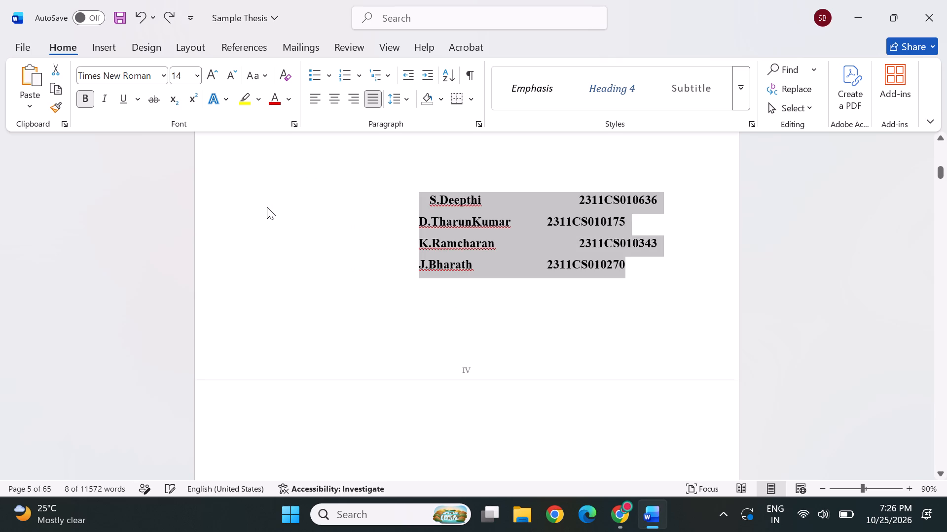
# Add spaces before the second student's roll number in the acknowledgement to line it up with the first and third.
pyautogui.click(325, 219)
pyautogui.click(539, 217)
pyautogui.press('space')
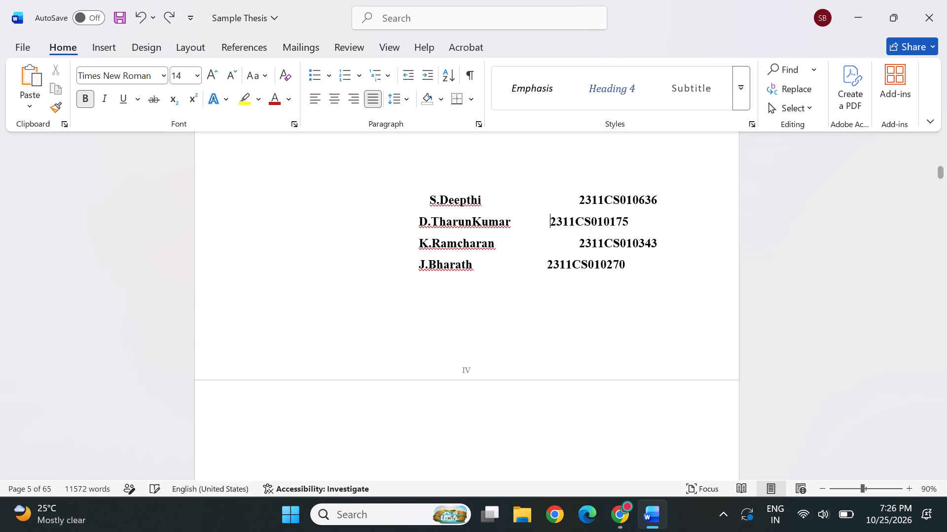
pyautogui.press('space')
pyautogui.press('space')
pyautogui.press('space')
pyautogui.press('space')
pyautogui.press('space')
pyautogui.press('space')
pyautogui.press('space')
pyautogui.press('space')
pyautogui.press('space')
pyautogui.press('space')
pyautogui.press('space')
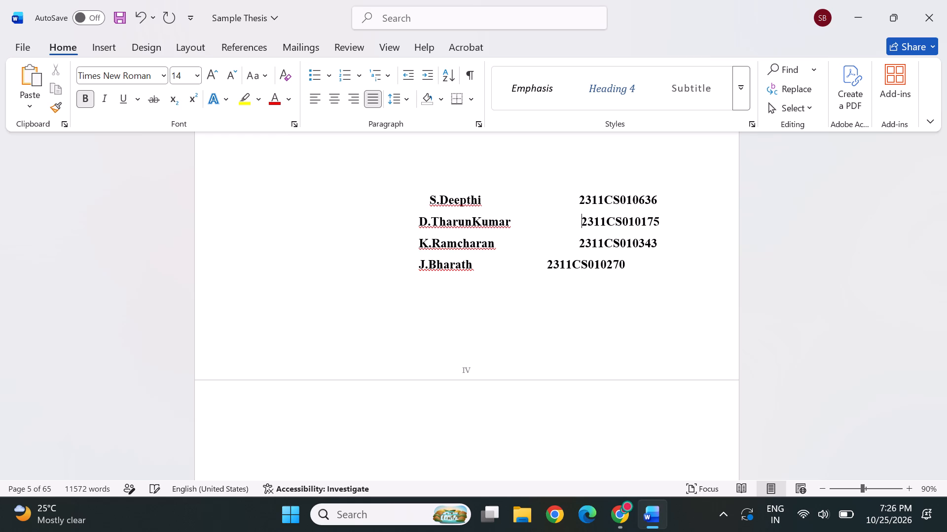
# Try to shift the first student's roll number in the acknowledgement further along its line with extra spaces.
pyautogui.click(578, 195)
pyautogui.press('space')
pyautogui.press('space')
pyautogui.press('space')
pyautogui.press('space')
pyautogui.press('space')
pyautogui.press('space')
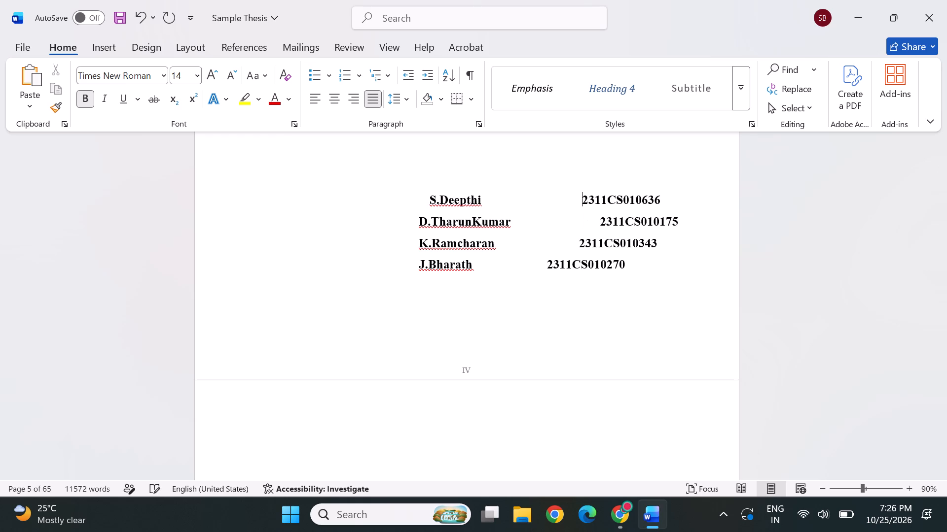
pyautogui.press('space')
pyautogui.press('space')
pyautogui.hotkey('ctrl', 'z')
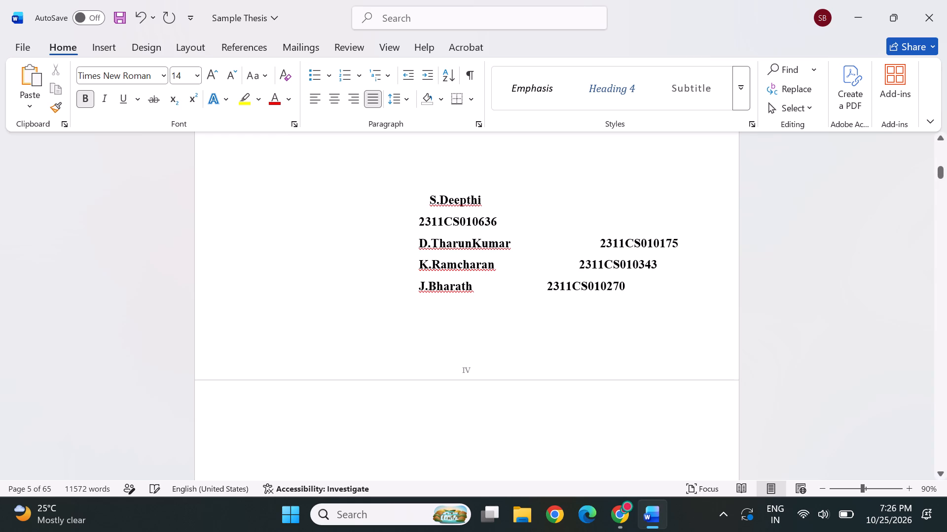
# Add spaces before the third and fourth students' roll numbers in the acknowledgement so these two line up with each other.
pyautogui.click(569, 245)
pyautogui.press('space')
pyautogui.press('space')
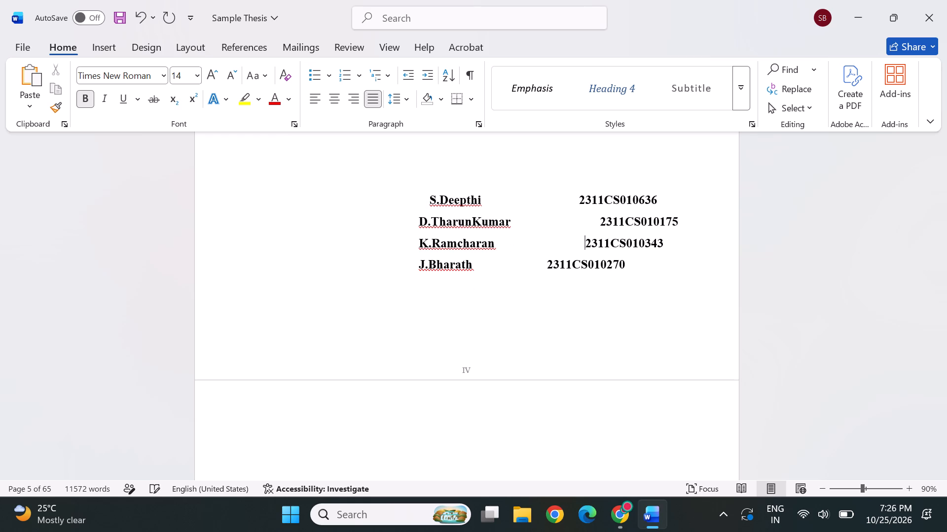
pyautogui.click(547, 257)
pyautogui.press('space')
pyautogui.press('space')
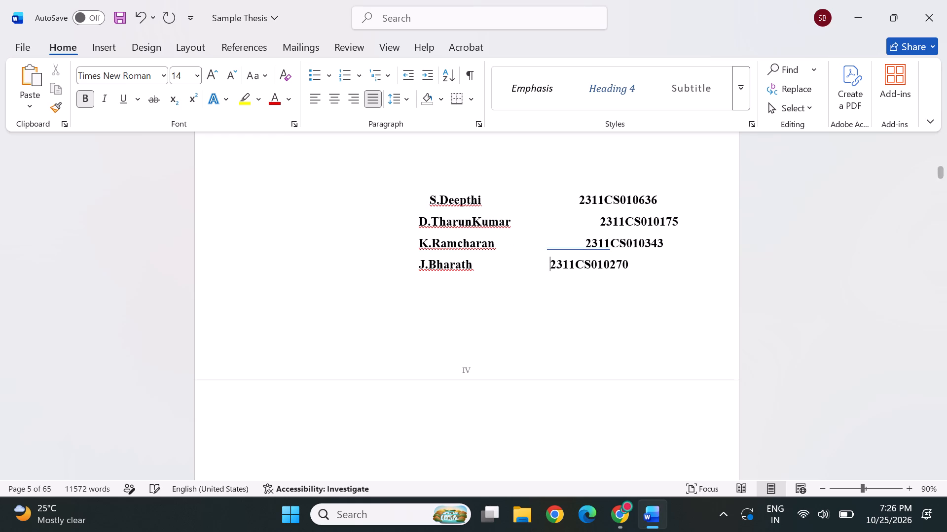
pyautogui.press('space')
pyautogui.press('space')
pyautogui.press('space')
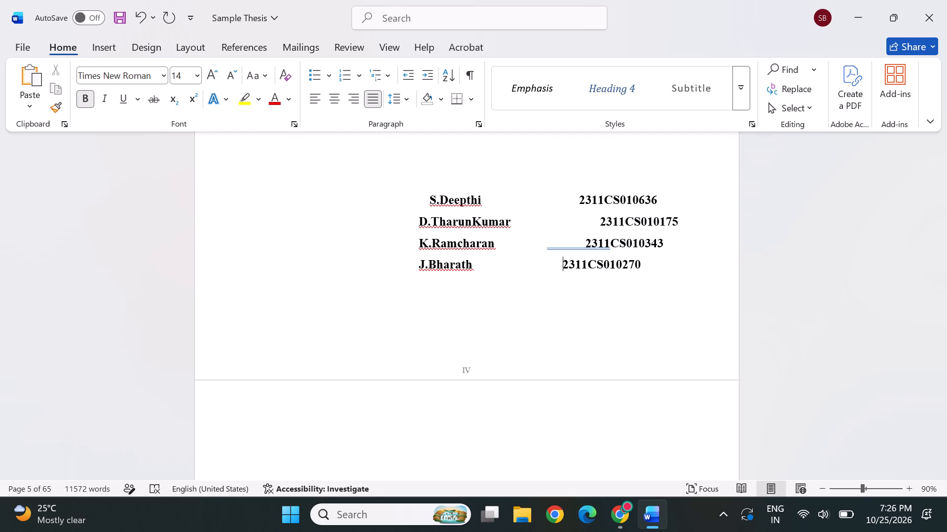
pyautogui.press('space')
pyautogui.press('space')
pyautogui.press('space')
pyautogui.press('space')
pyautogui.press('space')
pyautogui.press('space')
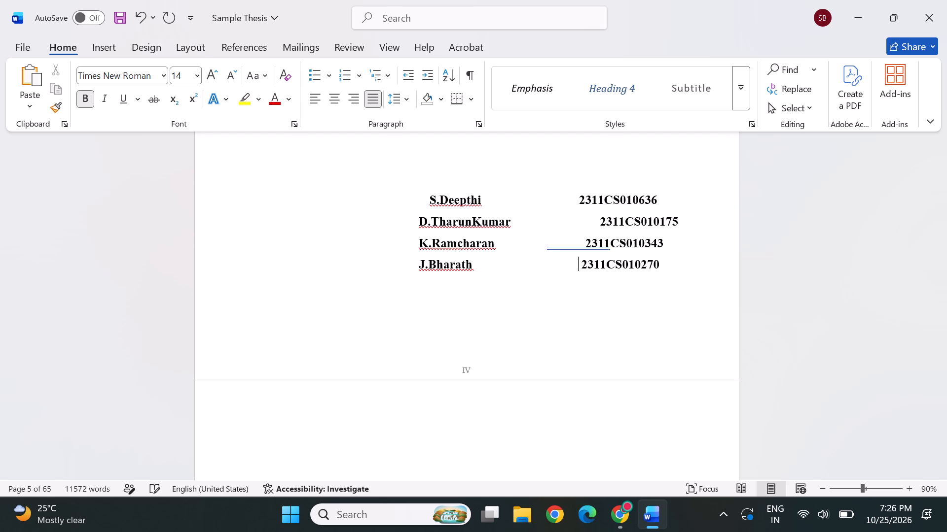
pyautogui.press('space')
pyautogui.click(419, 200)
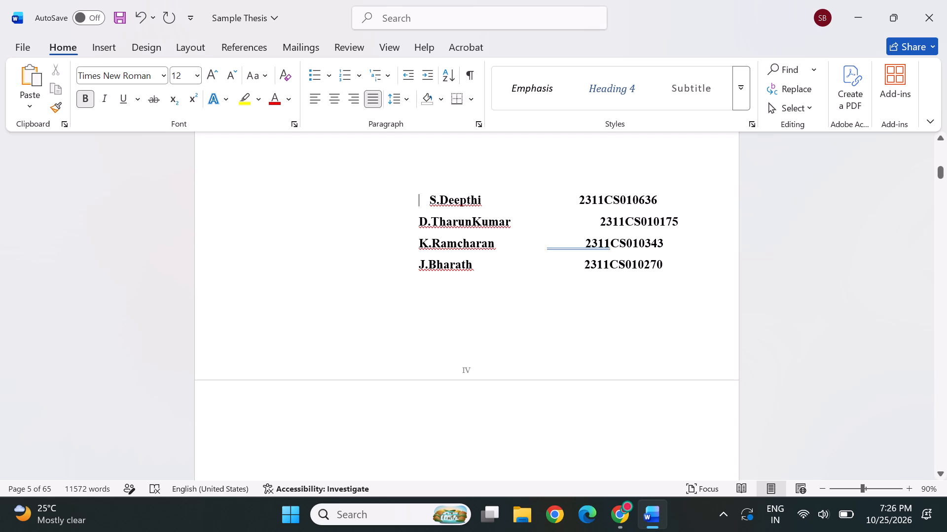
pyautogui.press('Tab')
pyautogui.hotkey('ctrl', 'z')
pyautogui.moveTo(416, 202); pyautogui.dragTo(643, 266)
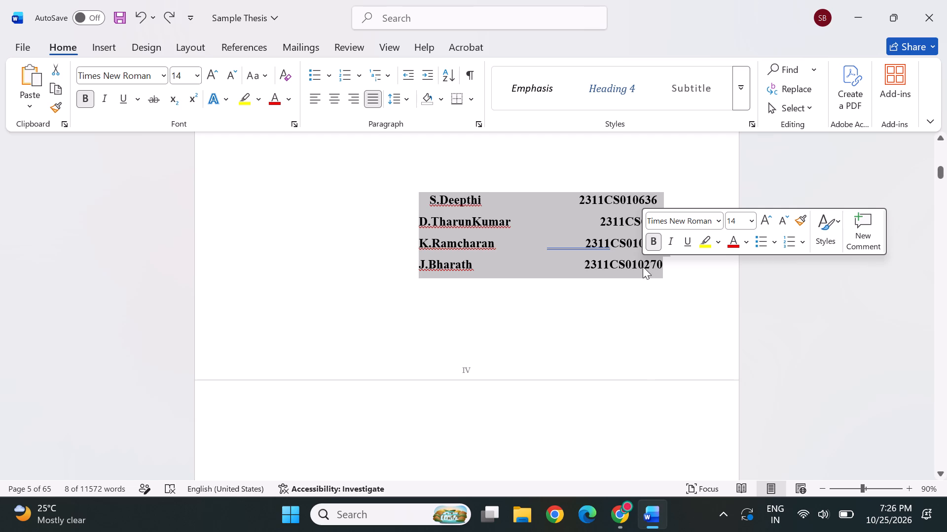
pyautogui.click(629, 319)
# Delete two of the leading spaces before the first student's name in the acknowledgement's list.
pyautogui.scroll(1, 522, 258)
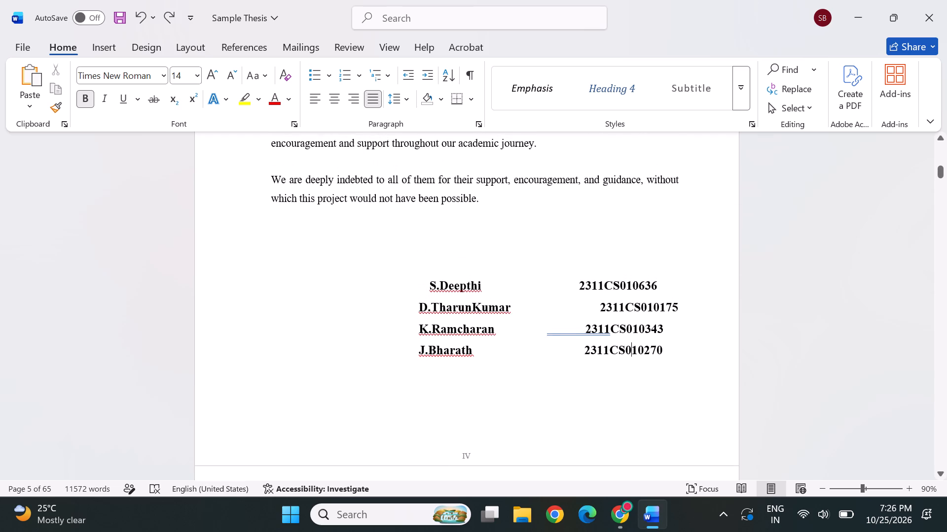
pyautogui.click(424, 289)
pyautogui.press('Left')
pyautogui.press('Delete')
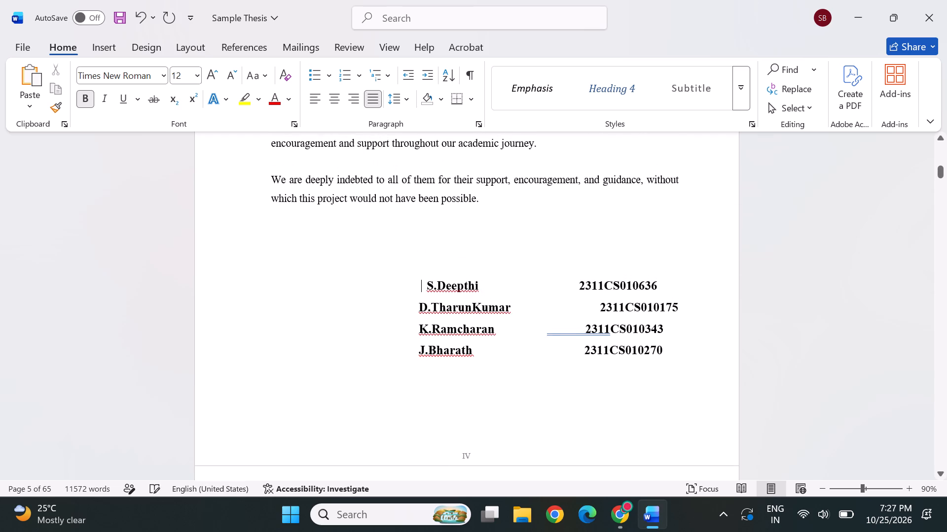
pyautogui.press('Delete')
# Insert three spaces before the first student's roll number in the acknowledgement's list.
pyautogui.click(546, 289)
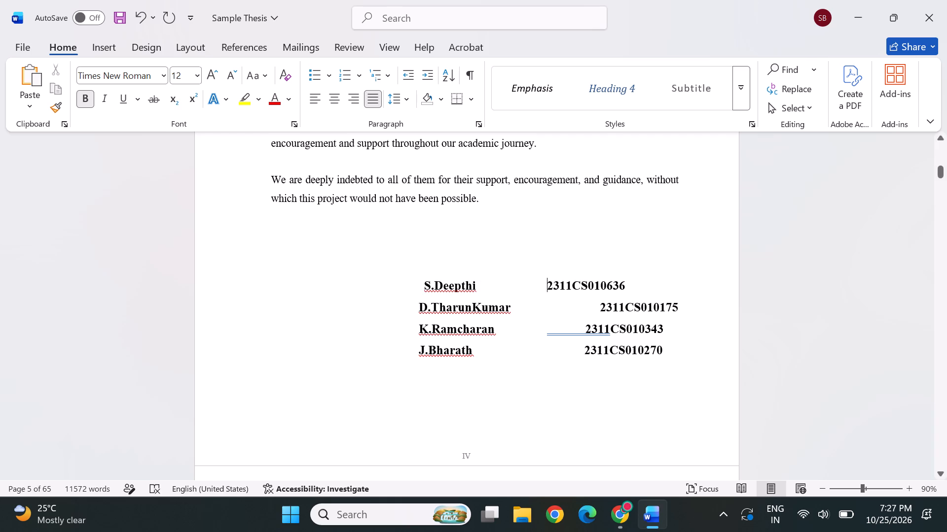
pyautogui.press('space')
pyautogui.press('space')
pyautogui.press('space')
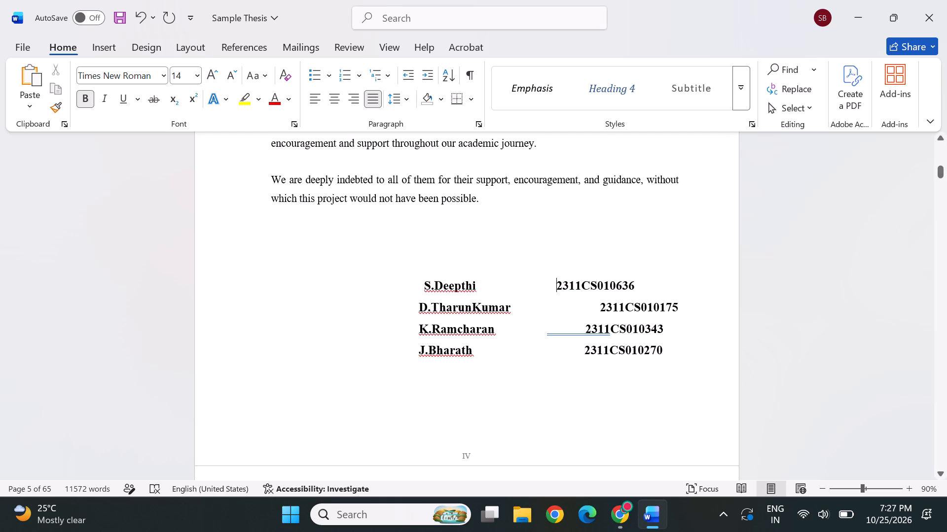
# Delete the extra spaces before the second student's roll number so it lines up with the first student's roll number.
pyautogui.click(562, 304)
pyautogui.press('Delete')
pyautogui.press('Delete')
pyautogui.press('Delete')
pyautogui.press('Delete')
pyautogui.press('Delete')
pyautogui.press('Delete')
pyautogui.press('Delete')
pyautogui.press('Delete')
pyautogui.press('Delete')
pyautogui.press('Delete')
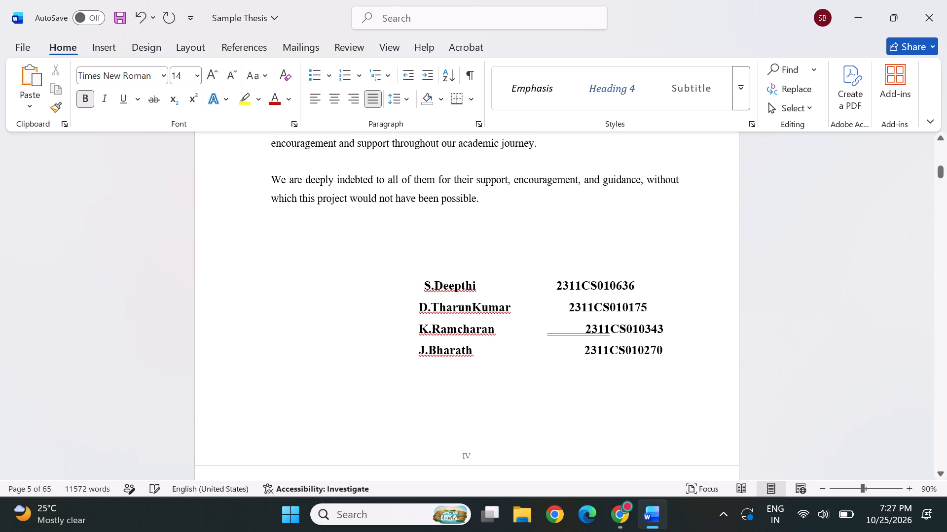
pyautogui.press('Delete')
pyautogui.press('Delete')
pyautogui.press('Left')
pyautogui.press('Delete')
pyautogui.press('Left')
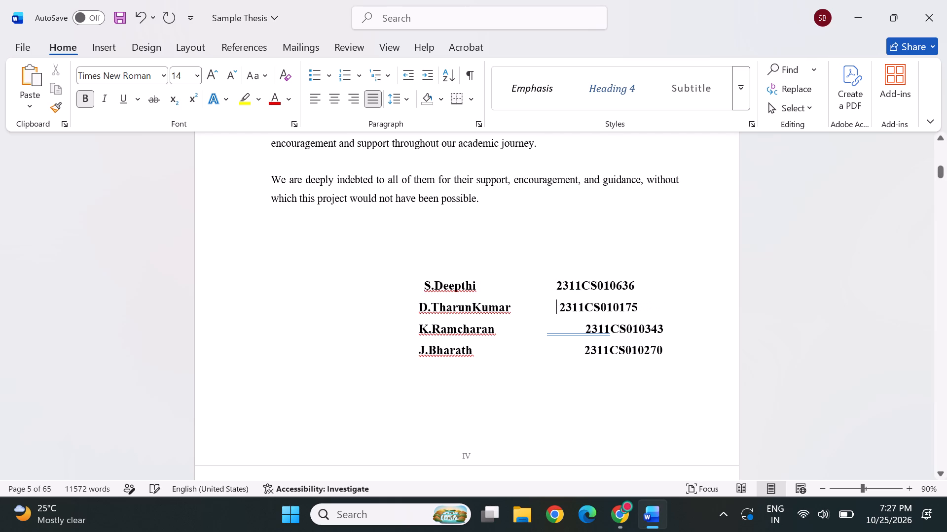
pyautogui.press('Delete')
# Adjust the gap before the third student's roll number so it lines up with the two roll numbers above.
pyautogui.click(553, 323)
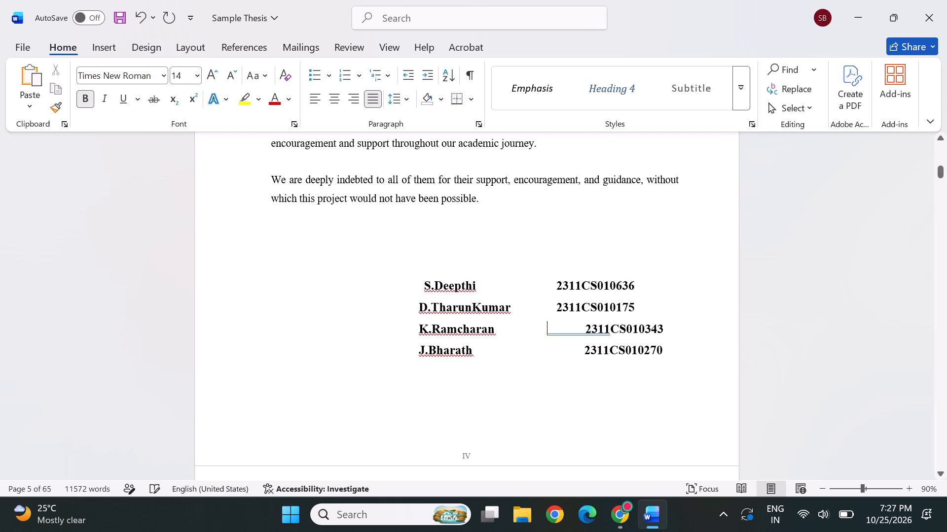
pyautogui.press('Delete')
pyautogui.press('Delete')
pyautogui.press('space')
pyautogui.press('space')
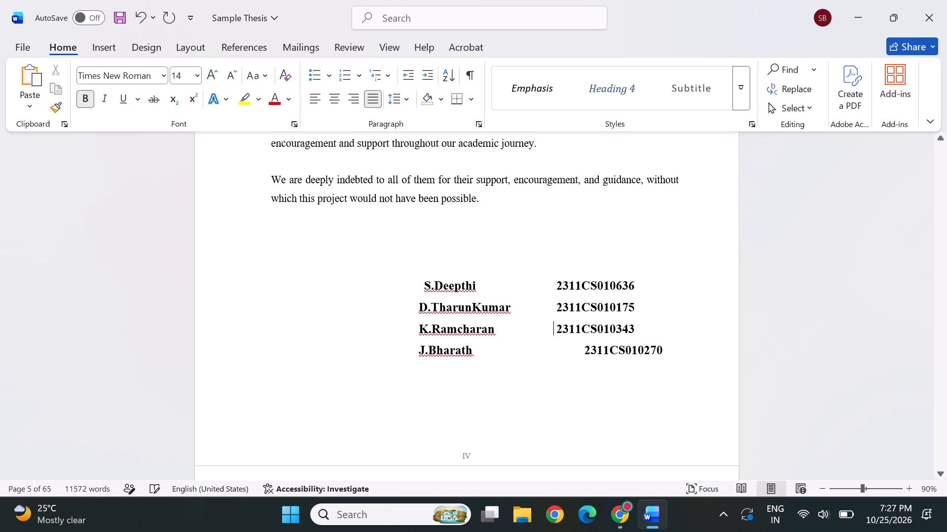
# Delete the extra spaces before the fourth student's roll number to bring it in line with the other three.
pyautogui.click(559, 350)
pyautogui.click(559, 350)
pyautogui.click(574, 347)
pyautogui.press('Left')
pyautogui.press('Delete')
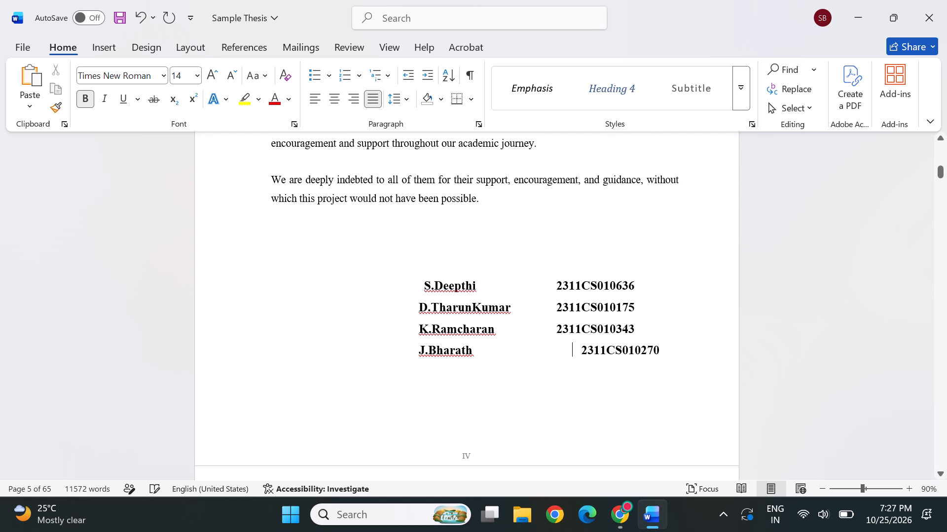
pyautogui.press('Left')
pyautogui.press('Left')
pyautogui.press('Left')
pyautogui.press('Left')
pyautogui.press('Left')
pyautogui.press('Delete')
pyautogui.press('Delete')
pyautogui.press('Delete')
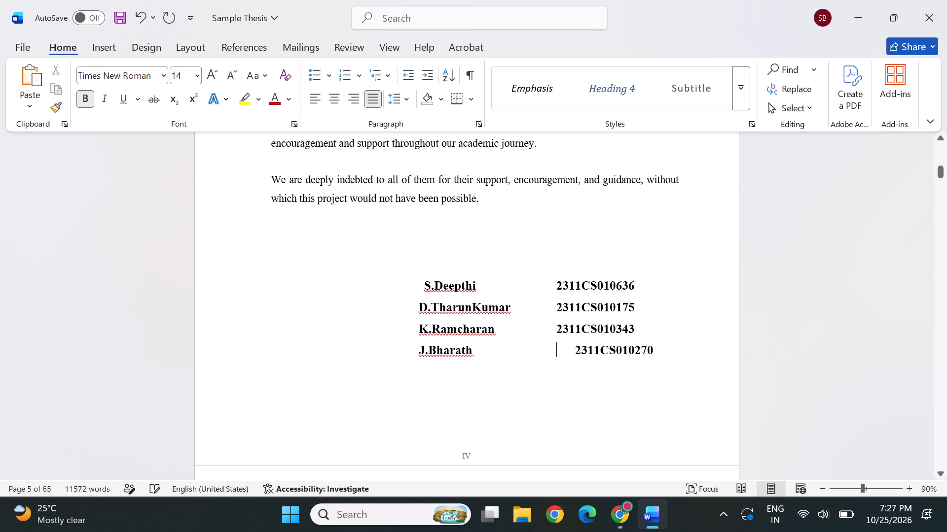
pyautogui.press('Delete')
pyautogui.press('Delete')
pyautogui.press('Delete')
pyautogui.press('Delete')
pyautogui.press('Delete')
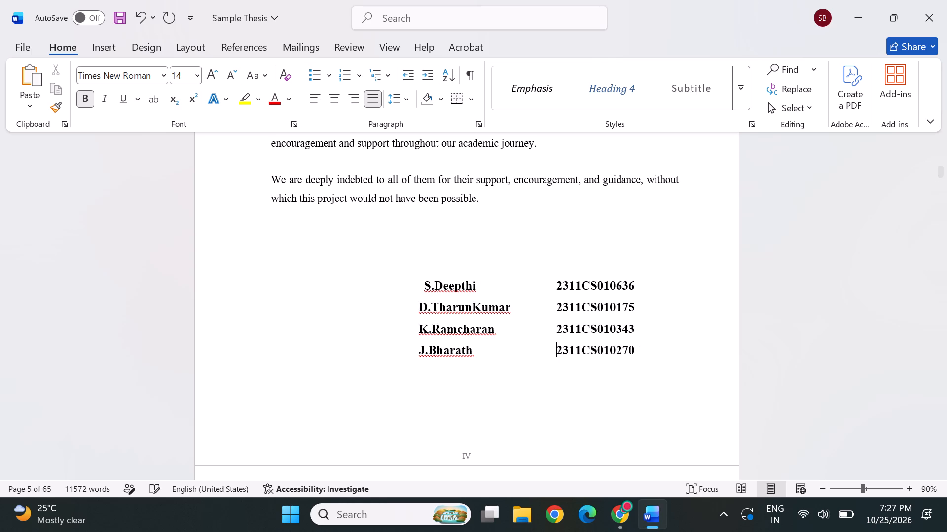
# Delete the extra spaces before the first student's name in the acknowledgement's list so it lines up with the names below.
pyautogui.click(415, 287)
pyautogui.press('Delete')
pyautogui.press('Delete')
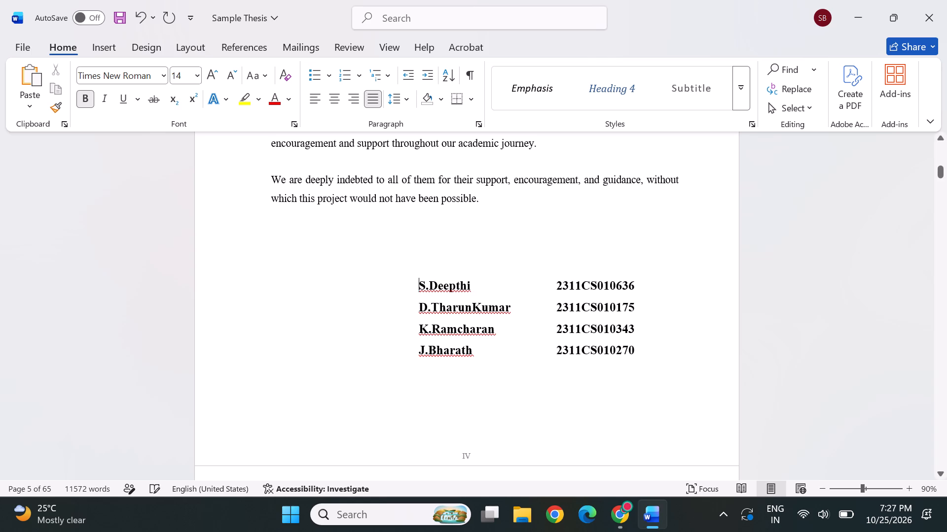
# Replace the x placeholder after "Dr." in the acknowledgement's project guide paragraph with the guide's name, Archana.
pyautogui.scroll(1, 590, 287)
pyautogui.scroll(1, 435, 305)
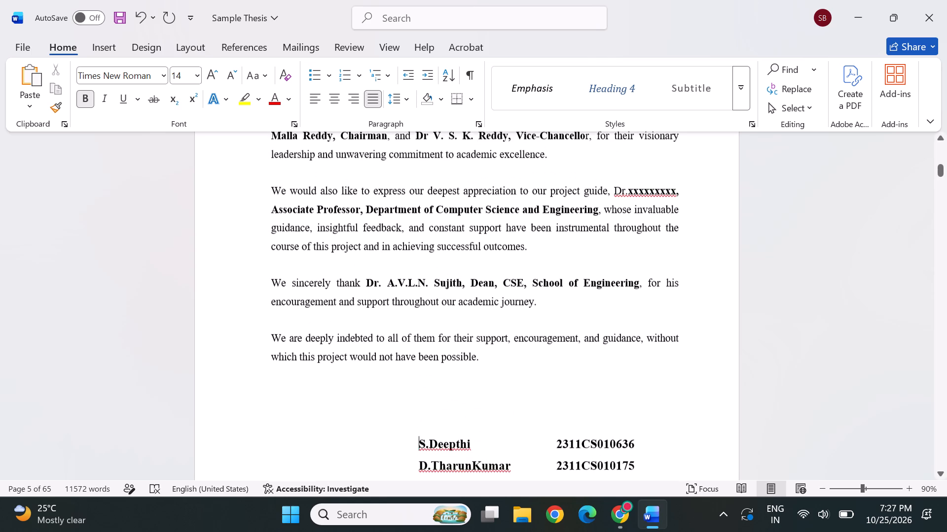
pyautogui.click(629, 194)
pyautogui.press('Delete')
pyautogui.press('Delete')
pyautogui.press('Delete')
pyautogui.press('Delete')
pyautogui.press('Delete')
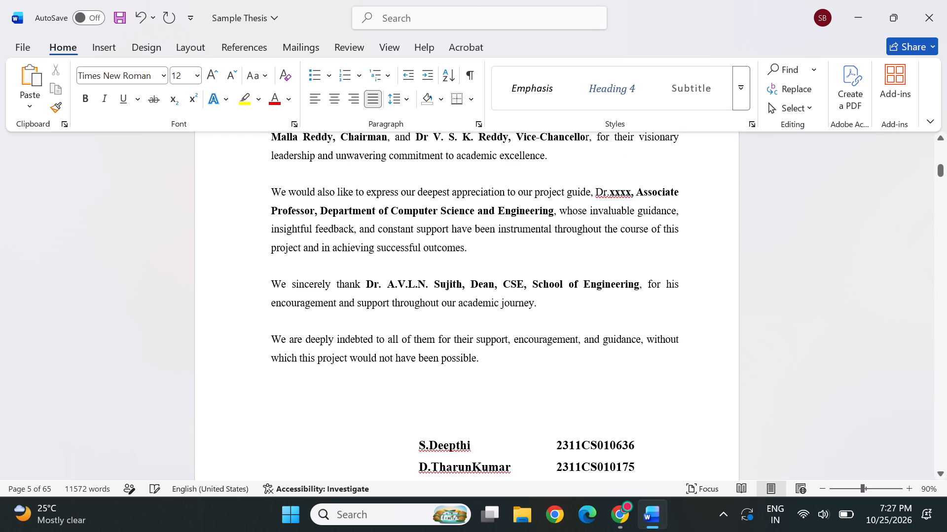
pyautogui.press('Delete')
pyautogui.press('Delete')
pyautogui.press('Delete')
pyautogui.press('Delete')
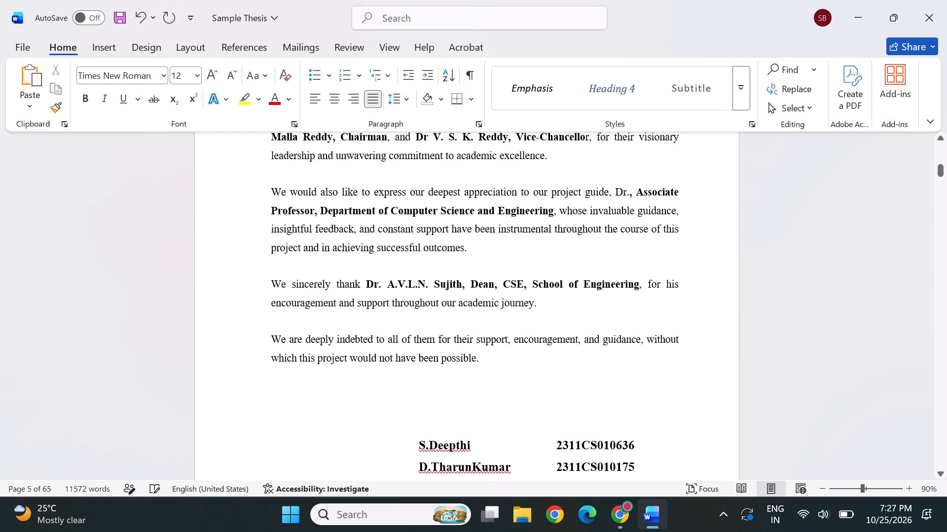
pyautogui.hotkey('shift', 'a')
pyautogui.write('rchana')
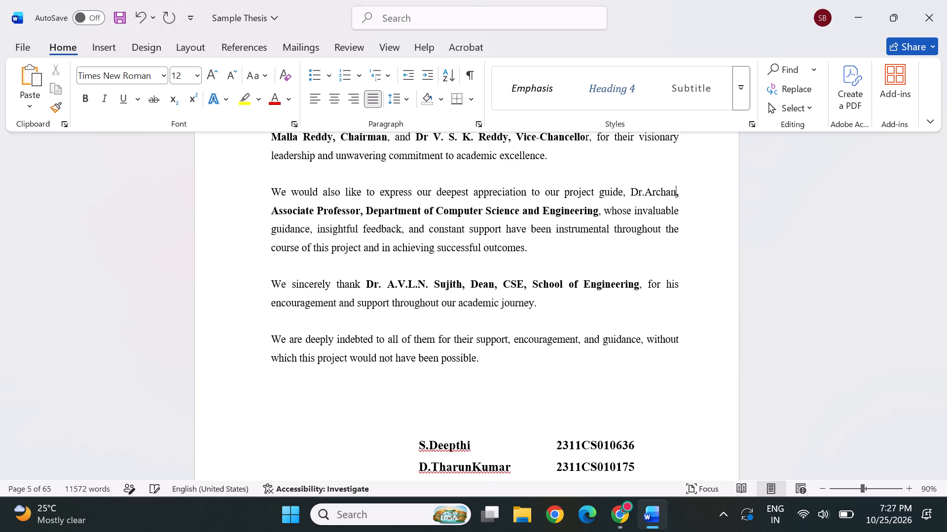
# Make the project guide's title and name, "Dr.Archana", bold in the acknowledgement paragraph.
pyautogui.moveTo(677, 194); pyautogui.dragTo(652, 196)
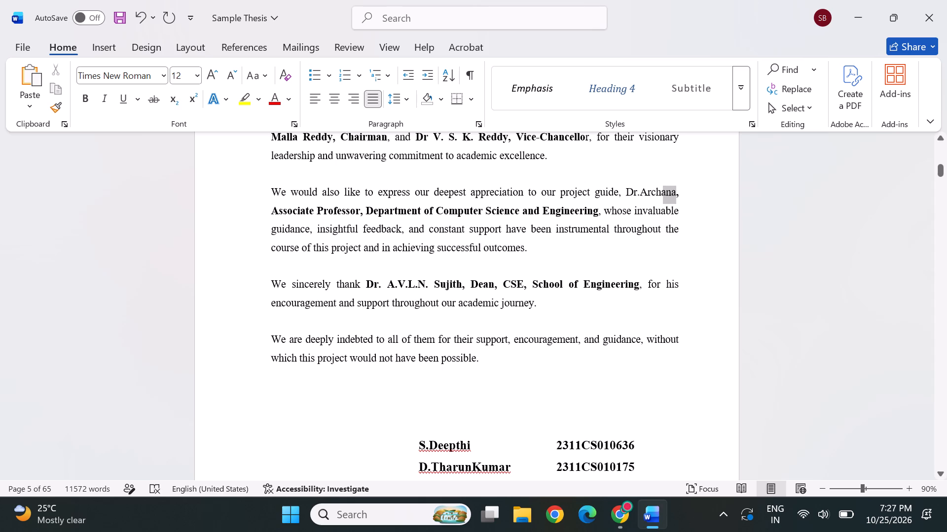
pyautogui.moveTo(652, 196); pyautogui.dragTo(623, 194)
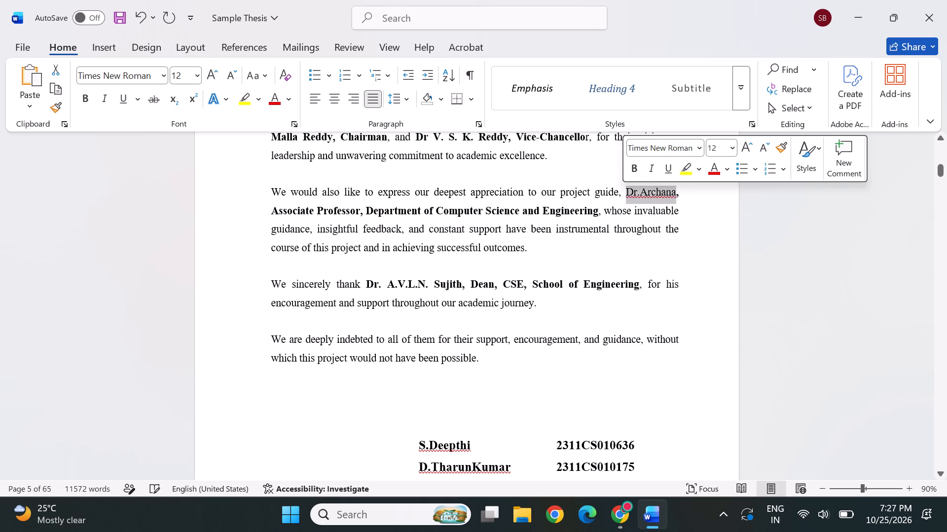
pyautogui.click(638, 171)
pyautogui.click(695, 232)
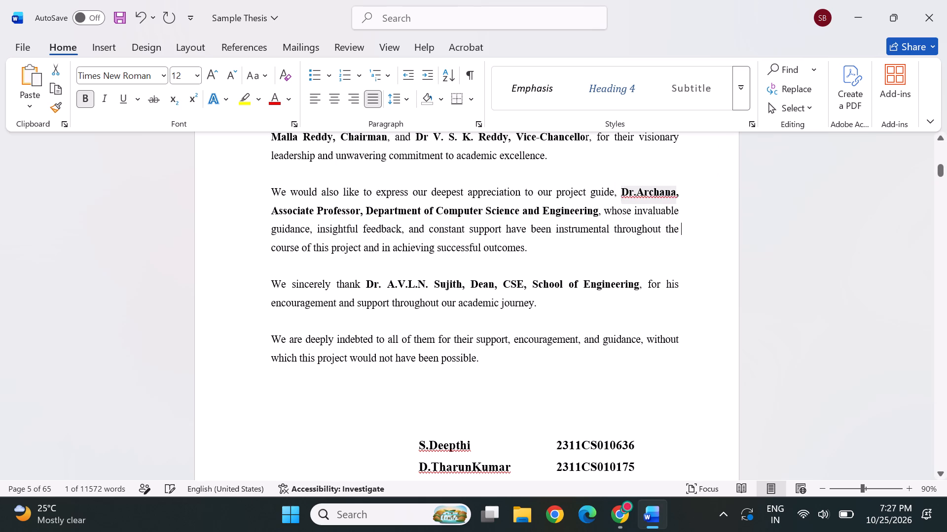
# Look through the report's front pages, from the acknowledgement and contents back to the declaration and certificate, checking student and guide details.
pyautogui.scroll(-2, 539, 359)
pyautogui.scroll(1, 536, 240)
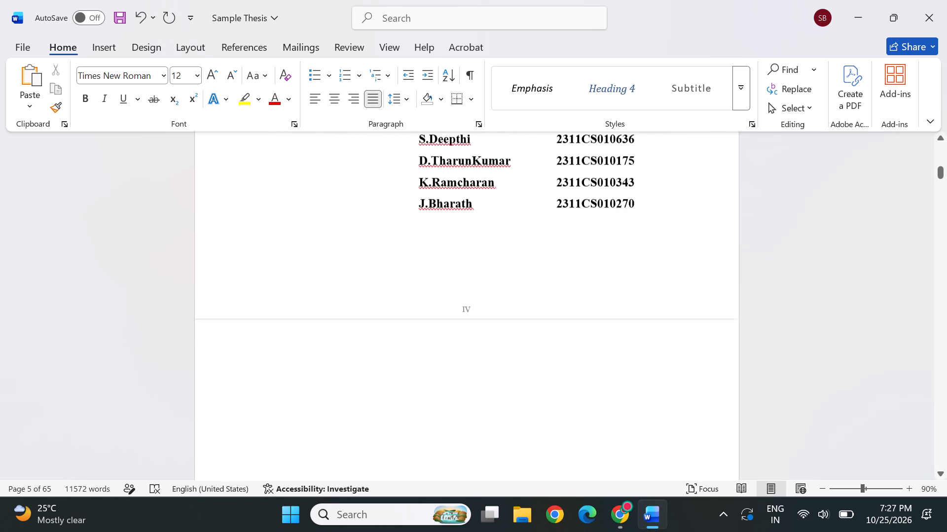
pyautogui.scroll(-4, 553, 322)
pyautogui.scroll(1, 553, 322)
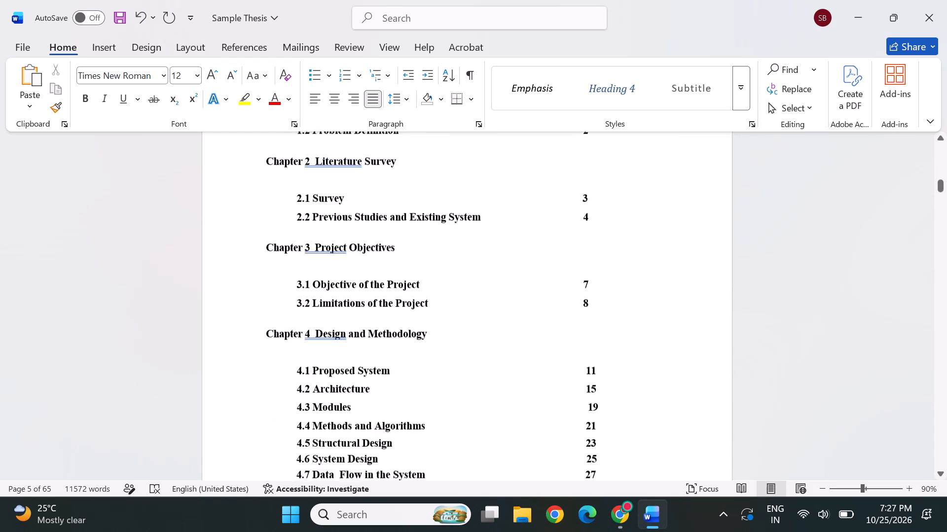
pyautogui.scroll(6, 553, 322)
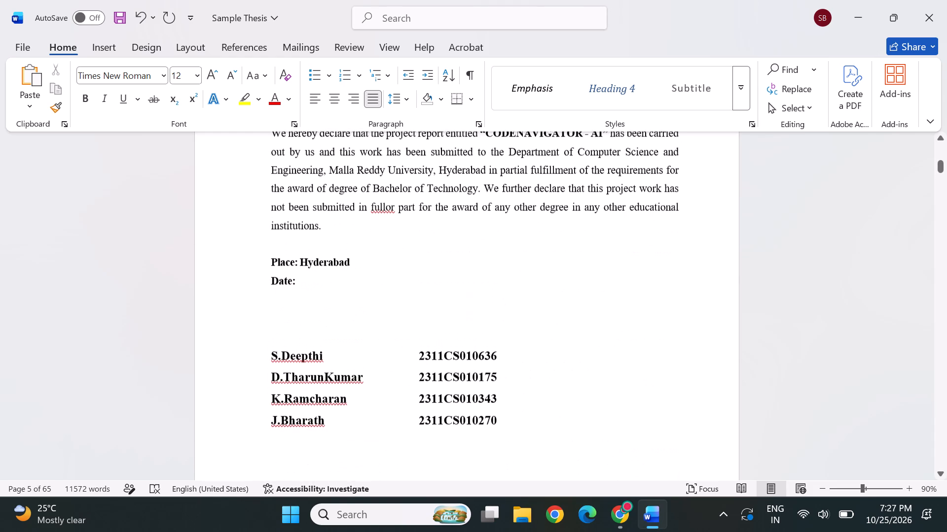
pyautogui.scroll(1, 508, 299)
pyautogui.scroll(1, 450, 293)
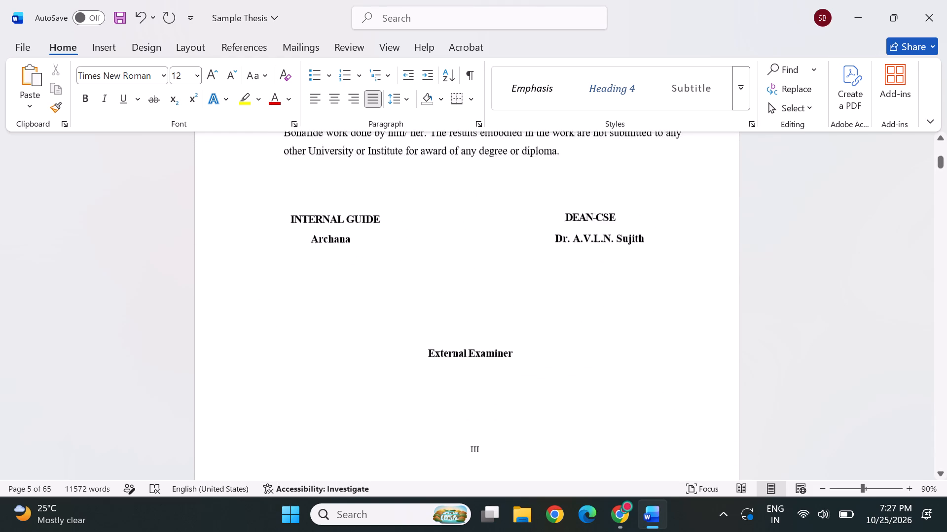
pyautogui.scroll(1, 450, 293)
pyautogui.scroll(1, 407, 331)
pyautogui.scroll(-3, 407, 331)
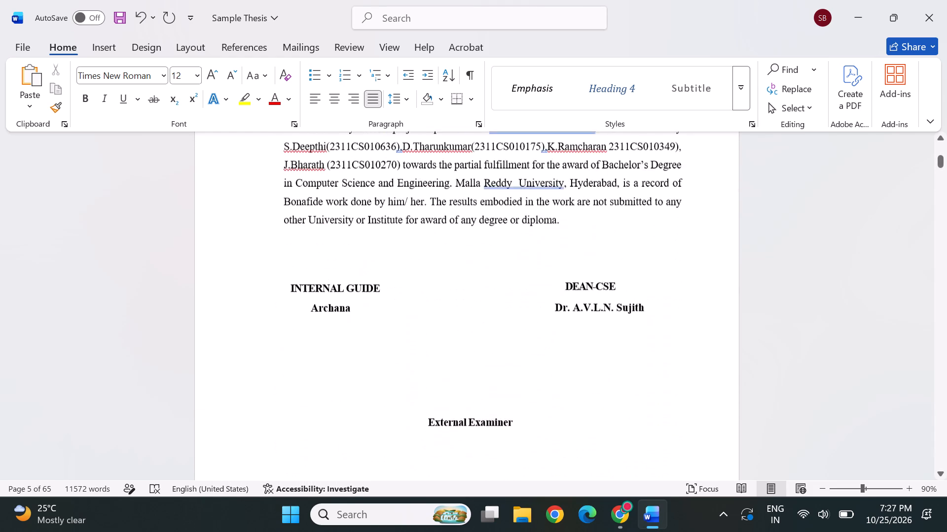
pyautogui.scroll(1, 375, 265)
# Place the cursor at the comma between the first and second students' entries in the certificate paragraph.
pyautogui.click(401, 255)
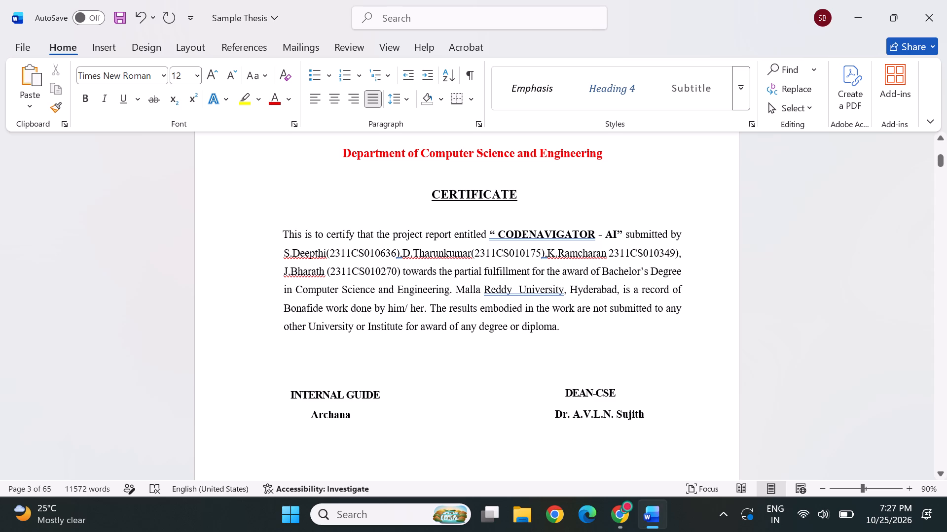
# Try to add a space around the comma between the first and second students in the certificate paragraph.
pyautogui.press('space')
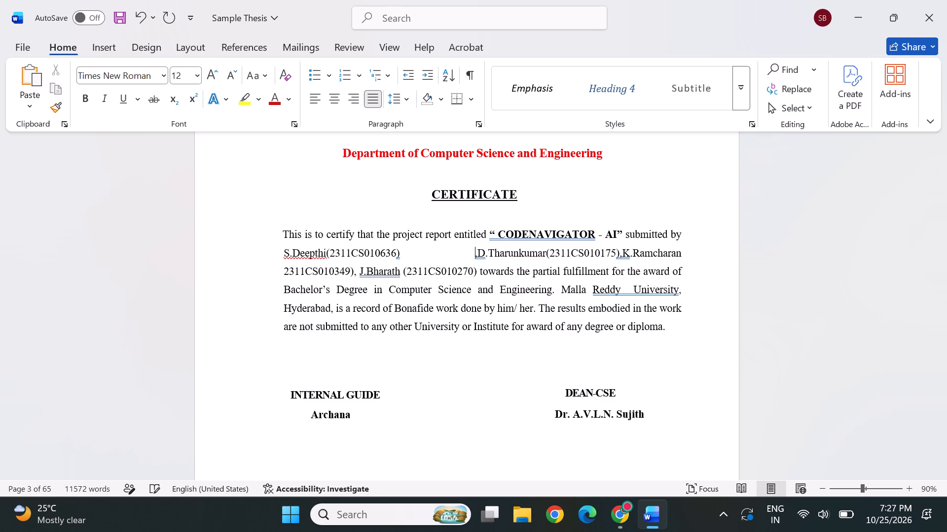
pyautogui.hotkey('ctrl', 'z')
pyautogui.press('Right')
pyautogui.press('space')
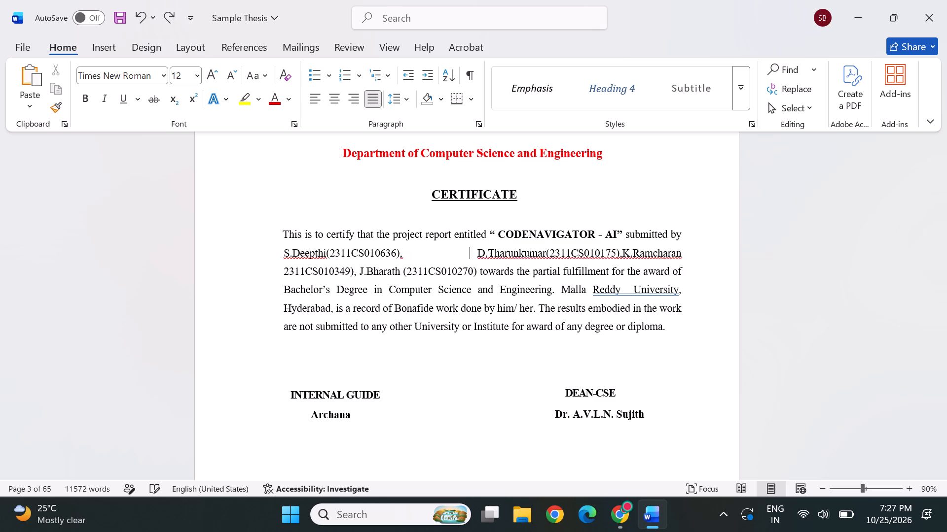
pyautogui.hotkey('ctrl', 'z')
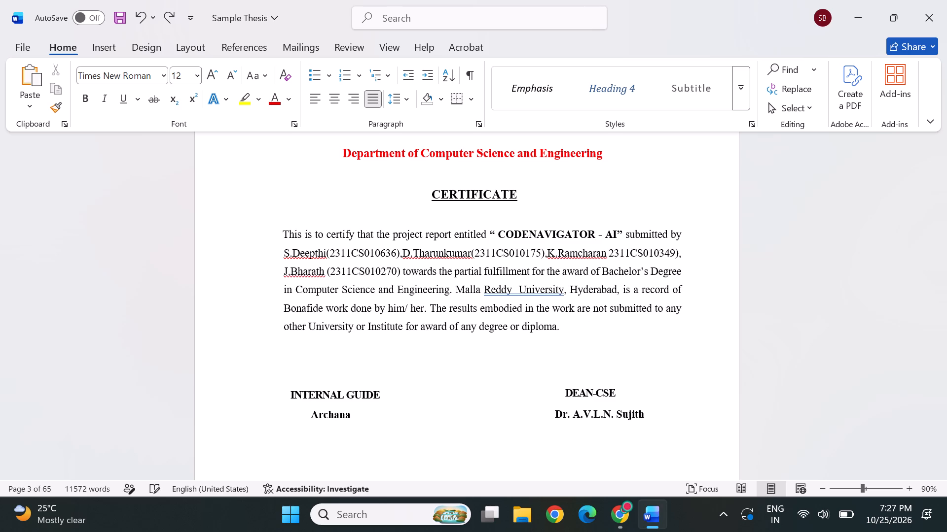
# Add a space after the dash and before the closing quote in the CODENAVIGATOR – AI title of the certificate paragraph.
pyautogui.click(500, 233)
pyautogui.click(618, 233)
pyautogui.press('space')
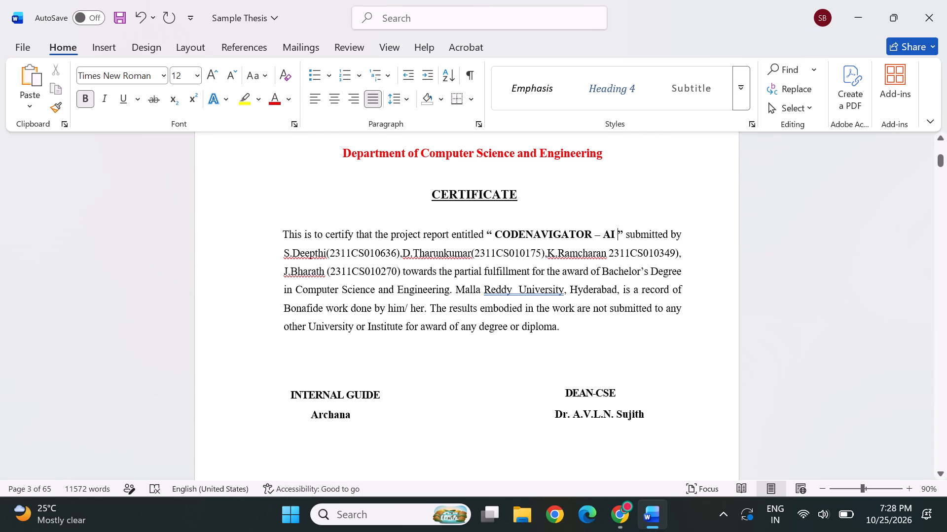
pyautogui.click(601, 236)
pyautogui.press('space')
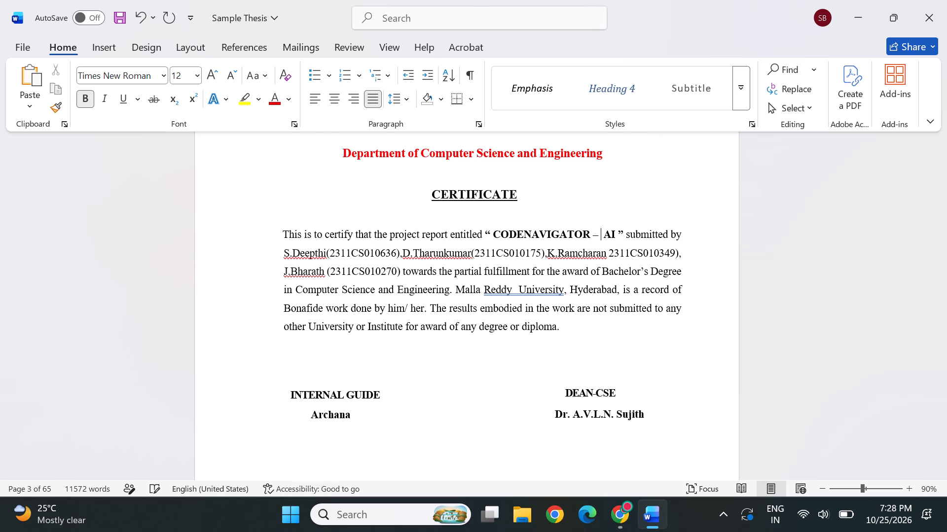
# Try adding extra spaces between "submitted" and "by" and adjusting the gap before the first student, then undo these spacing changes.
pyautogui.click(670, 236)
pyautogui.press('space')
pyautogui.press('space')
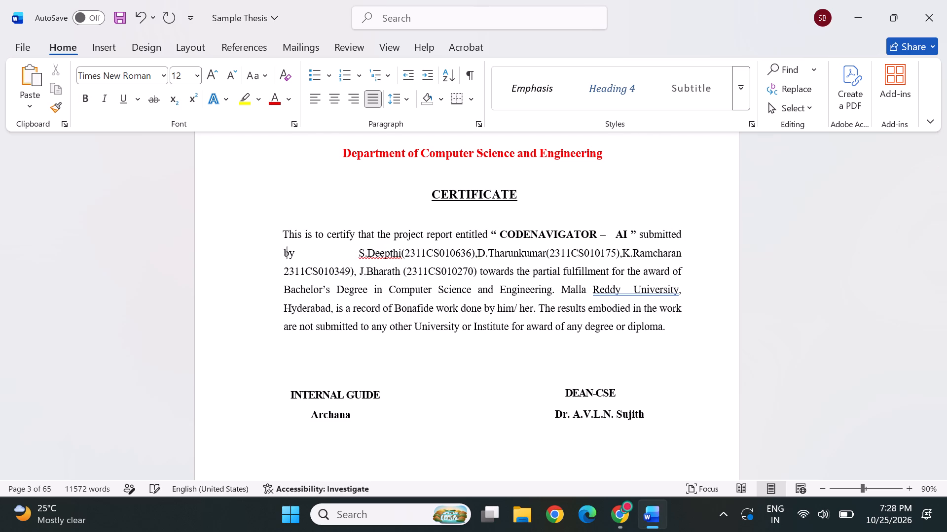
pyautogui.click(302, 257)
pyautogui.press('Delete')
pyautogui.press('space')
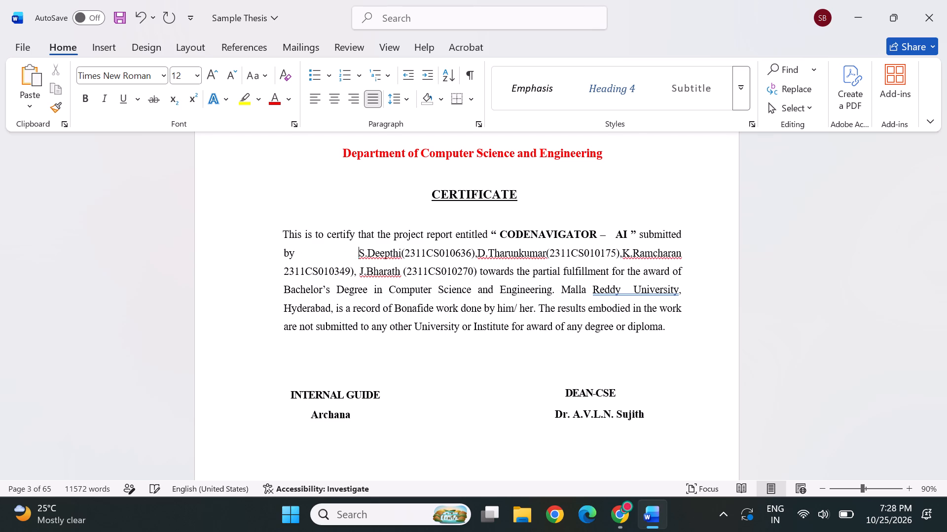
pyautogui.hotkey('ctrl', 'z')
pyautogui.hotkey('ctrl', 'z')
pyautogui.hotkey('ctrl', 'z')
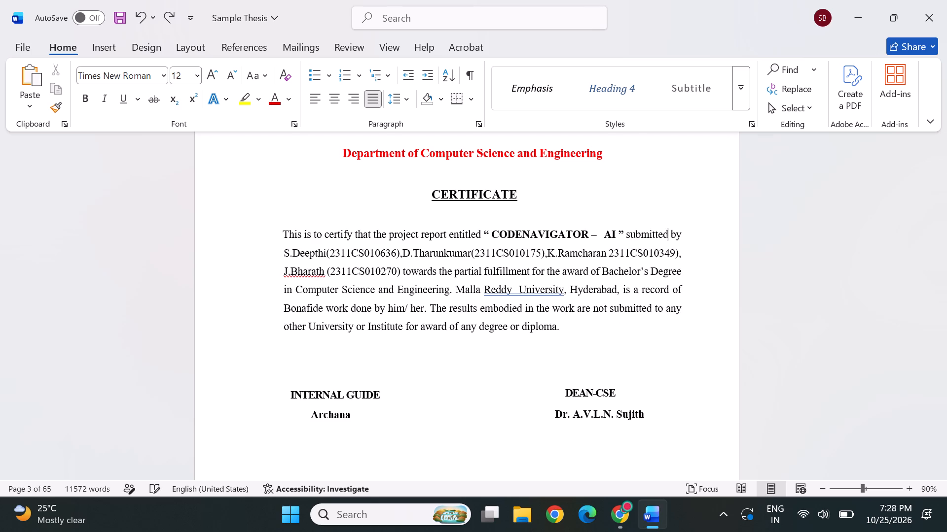
# Save the edited Sample Thesis document.
pyautogui.click(557, 331)
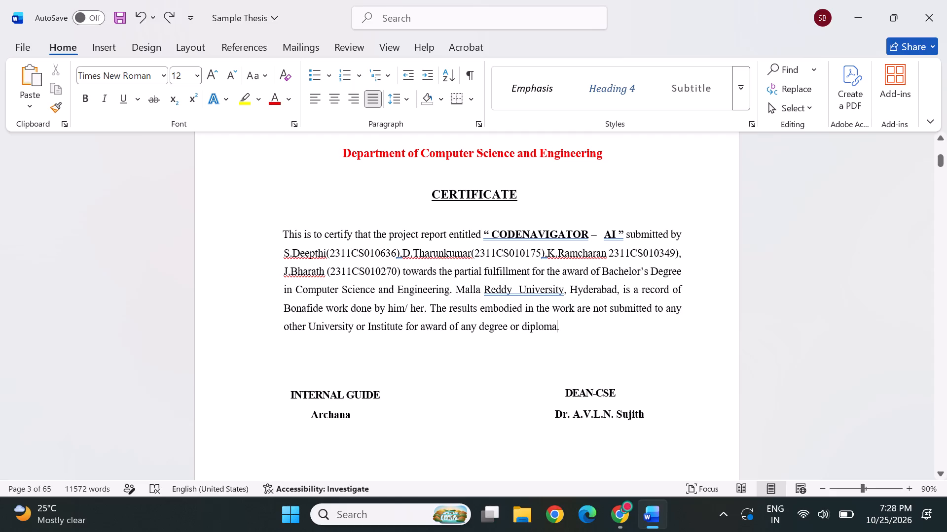
pyautogui.hotkey('ctrl', 's')
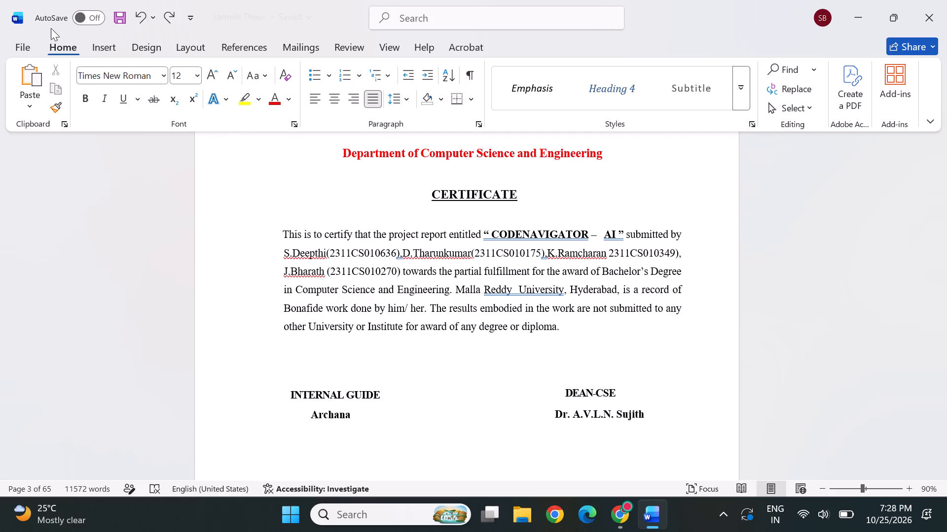
# Start saving a copy of the document, choosing the Downloads folder as its location.
pyautogui.click(23, 49)
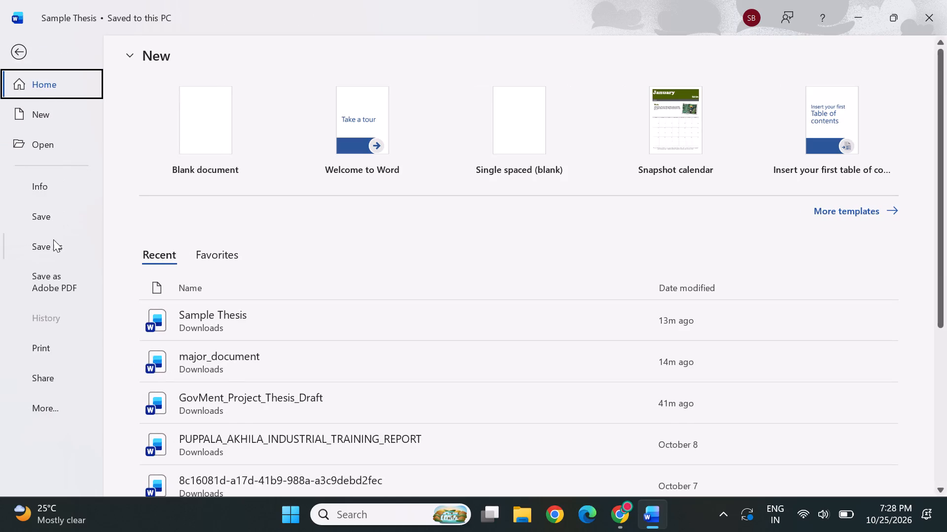
pyautogui.click(53, 243)
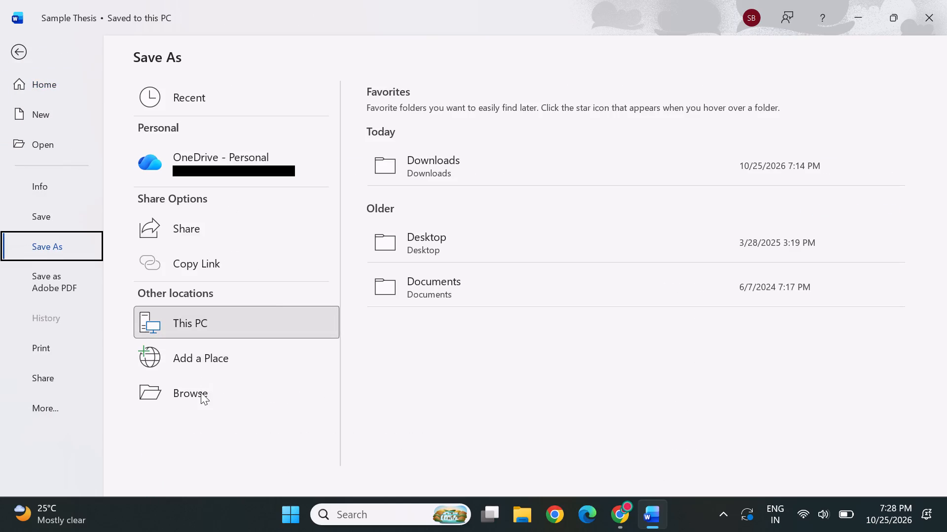
pyautogui.doubleClick(201, 392)
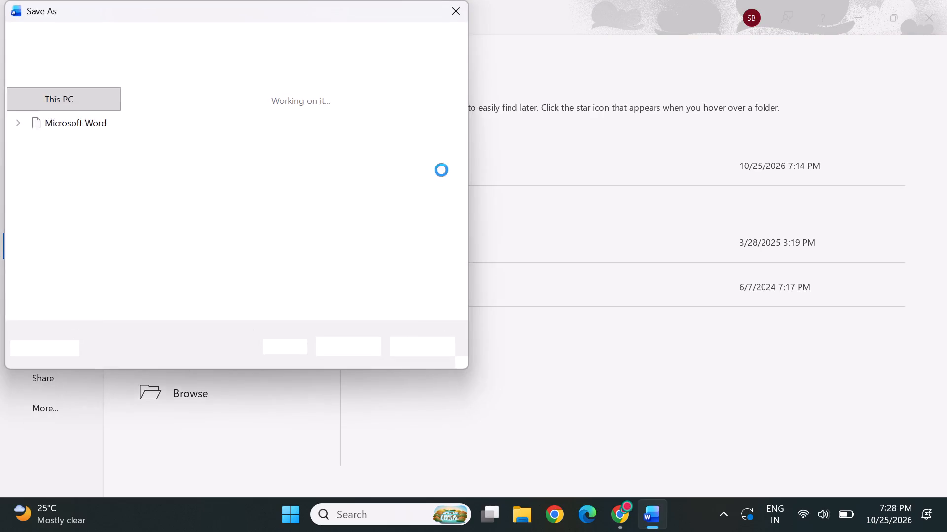
pyautogui.scroll(3, 75, 145)
pyautogui.scroll(-1, 97, 175)
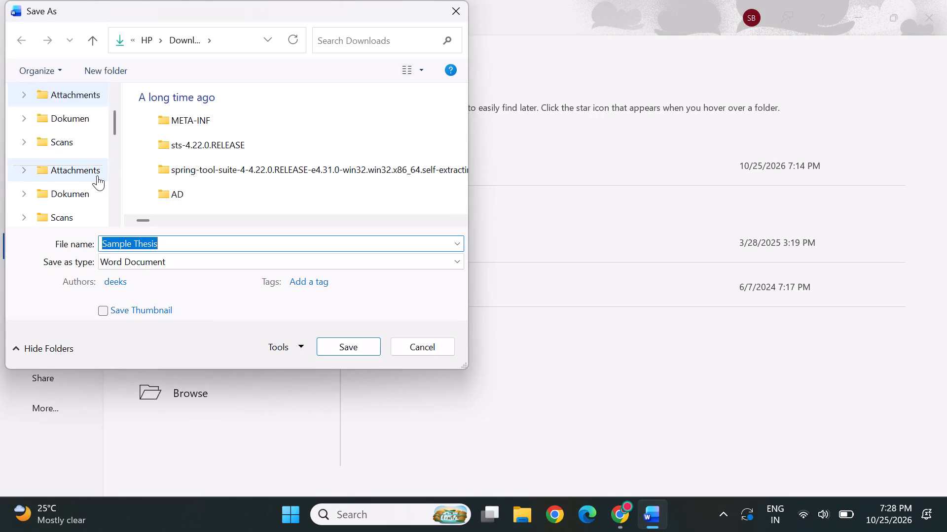
pyautogui.scroll(-1, 97, 175)
pyautogui.scroll(1, 62, 107)
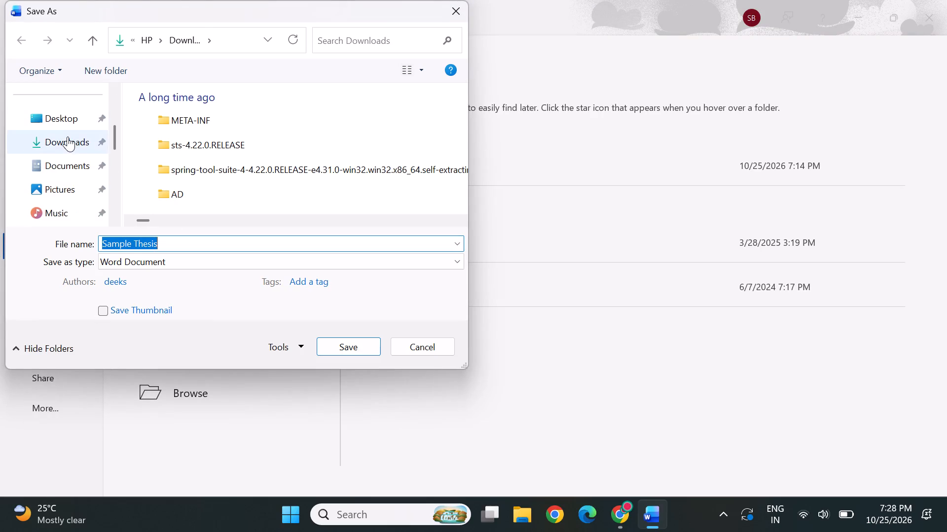
pyautogui.doubleClick(68, 136)
# Replace the suggested file name with "tharun's MajorProject_doc".
pyautogui.click(181, 246)
pyautogui.press('Delete')
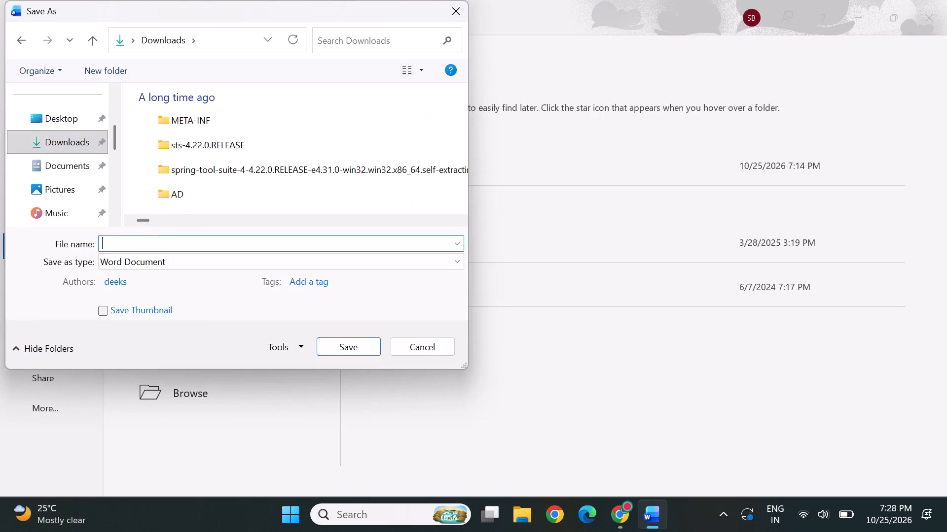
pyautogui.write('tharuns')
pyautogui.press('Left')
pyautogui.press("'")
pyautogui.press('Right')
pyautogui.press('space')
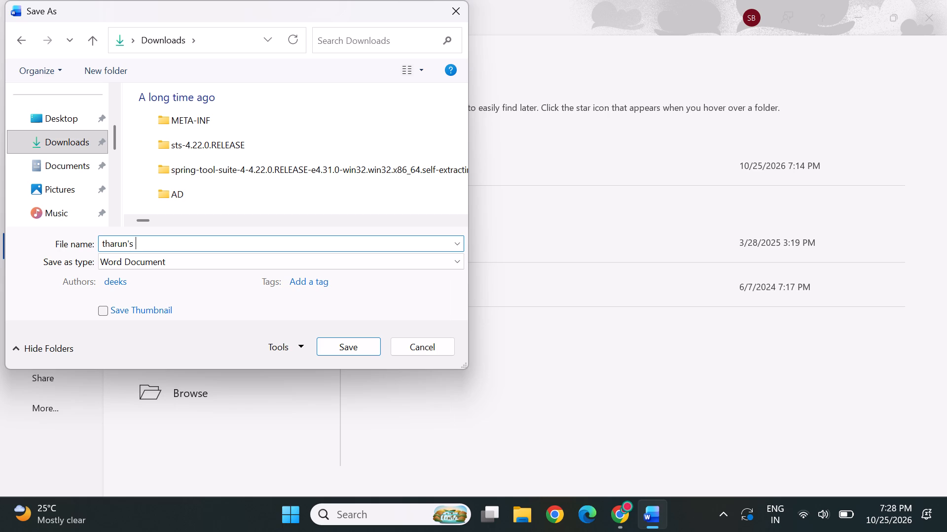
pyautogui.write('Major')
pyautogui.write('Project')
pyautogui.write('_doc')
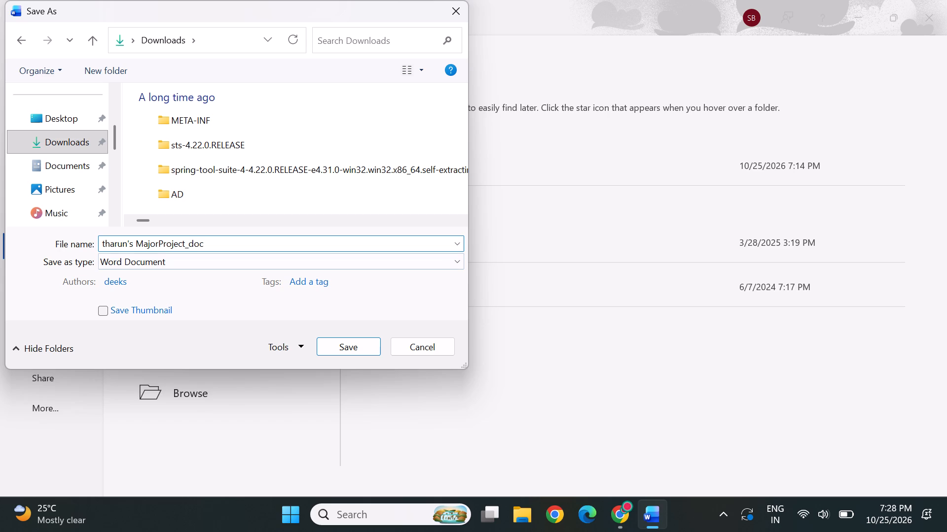
# Correct the first word of the file name to "Tharu's", with a capital T and no n.
pyautogui.click(130, 246)
pyautogui.press('Left')
pyautogui.press('Left')
pyautogui.press('Delete')
pyautogui.press('Delete')
pyautogui.press("'")
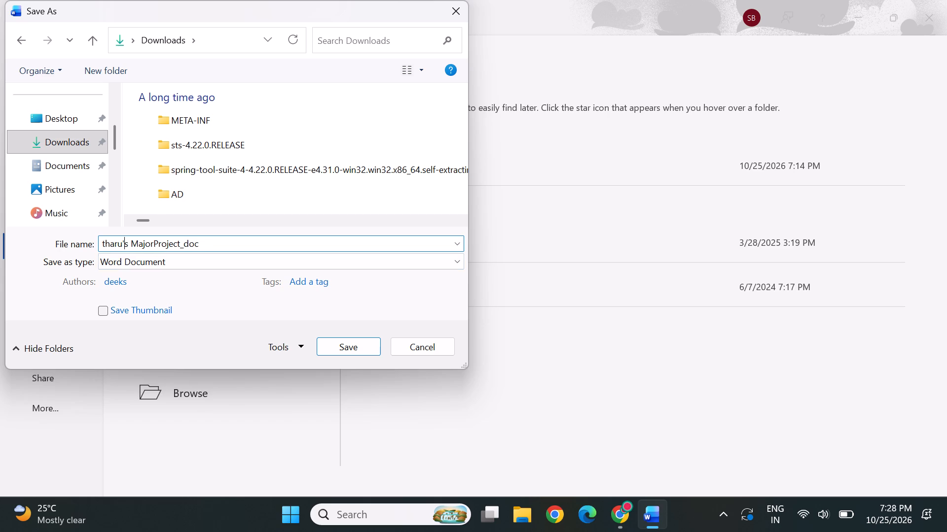
pyautogui.press('Left')
pyautogui.press('Left')
pyautogui.press('Left')
pyautogui.press('Left')
pyautogui.press('Left')
pyautogui.press('Left')
pyautogui.press('Left')
pyautogui.press('Left')
pyautogui.press('Left')
pyautogui.press('Delete')
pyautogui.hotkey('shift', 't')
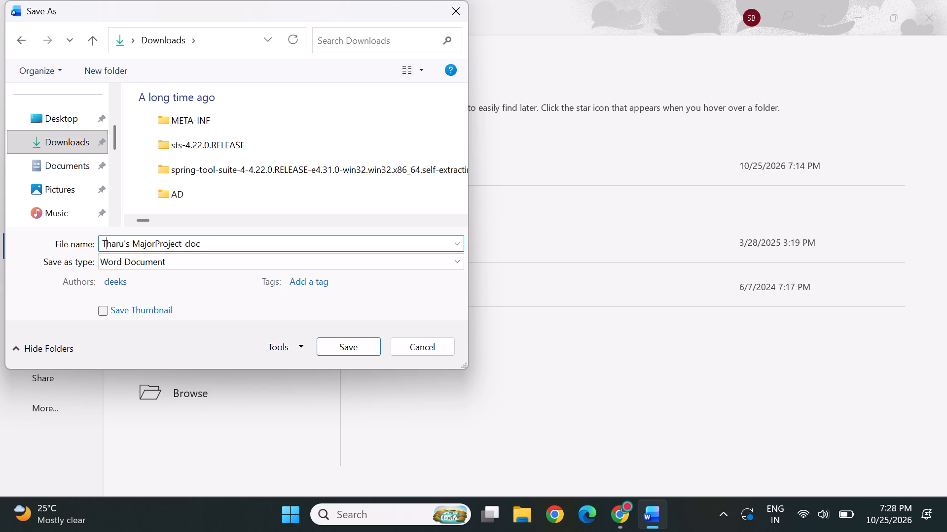
# Insert an underscore directly after "Tharu's" in the file name.
pyautogui.press('Right')
pyautogui.press('Right')
pyautogui.press('Right')
pyautogui.press('Right')
pyautogui.press('Right')
pyautogui.press('Right')
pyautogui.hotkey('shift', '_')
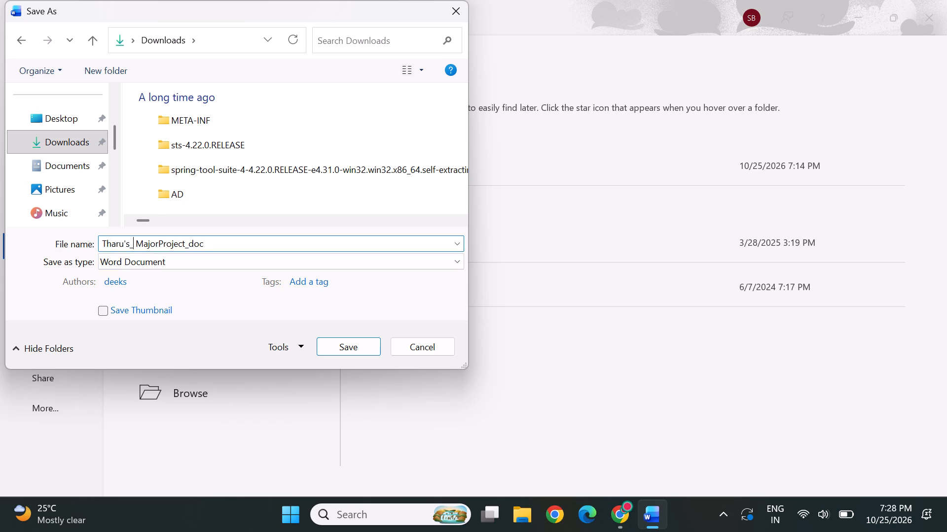